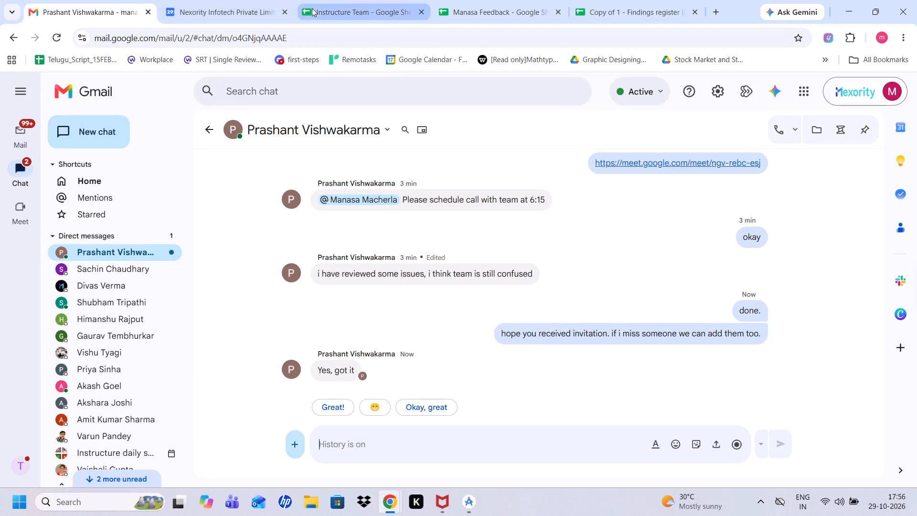
In the Manasa Feedback spreadsheet, mark the Risk Concepts questions in rows 2717 to 2720 of Sheet3 as OK.
{"action": "left_click", "coordinate": [482, 9]}
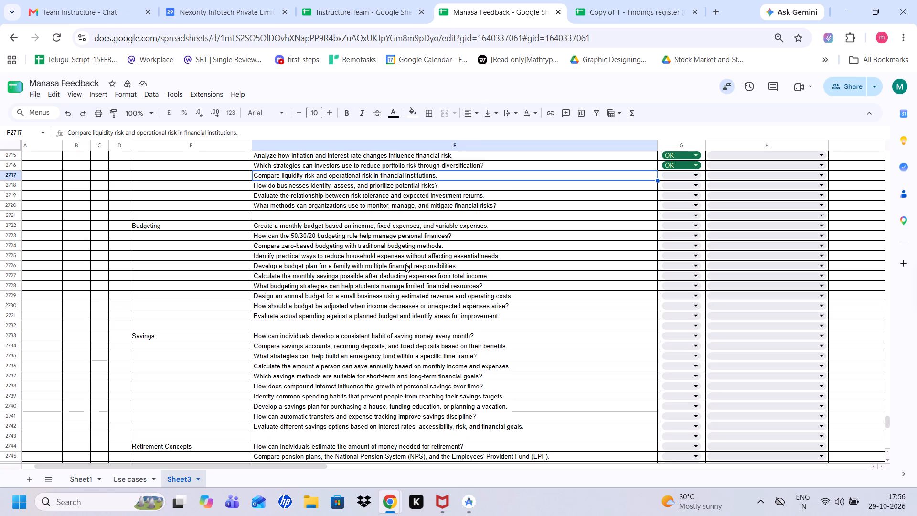
{"action": "left_click", "coordinate": [686, 179]}
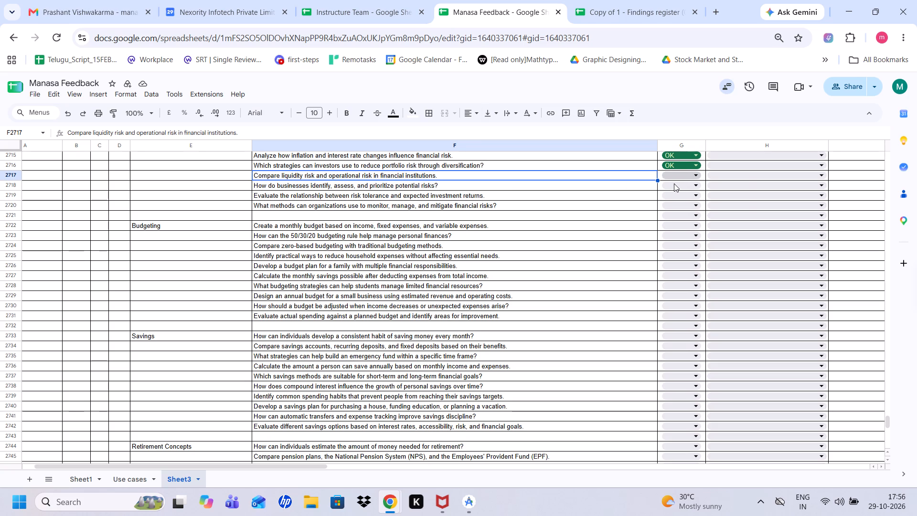
{"action": "left_click", "coordinate": [681, 188]}
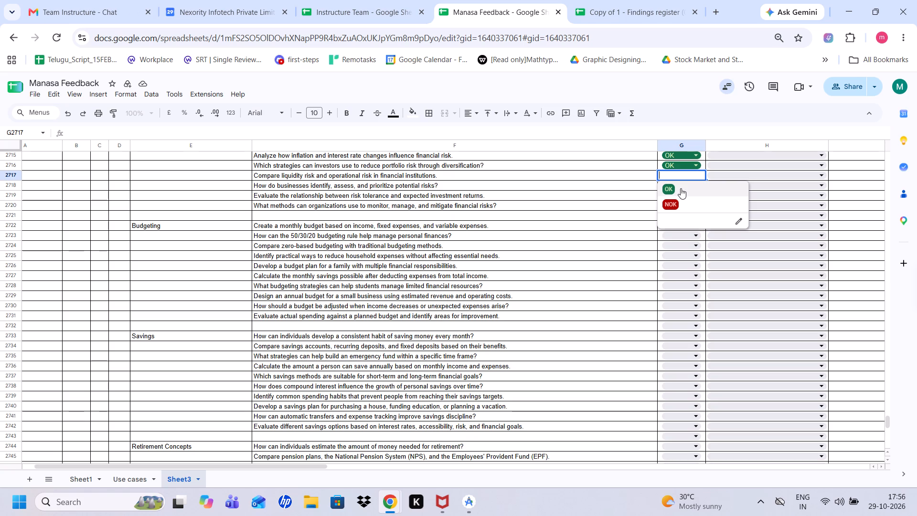
{"action": "left_click", "coordinate": [630, 183]}
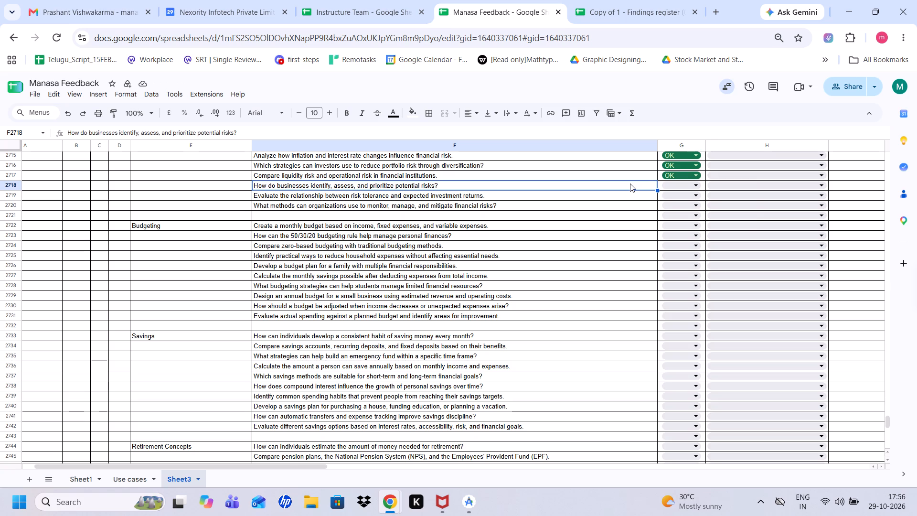
{"action": "left_click", "coordinate": [695, 187]}
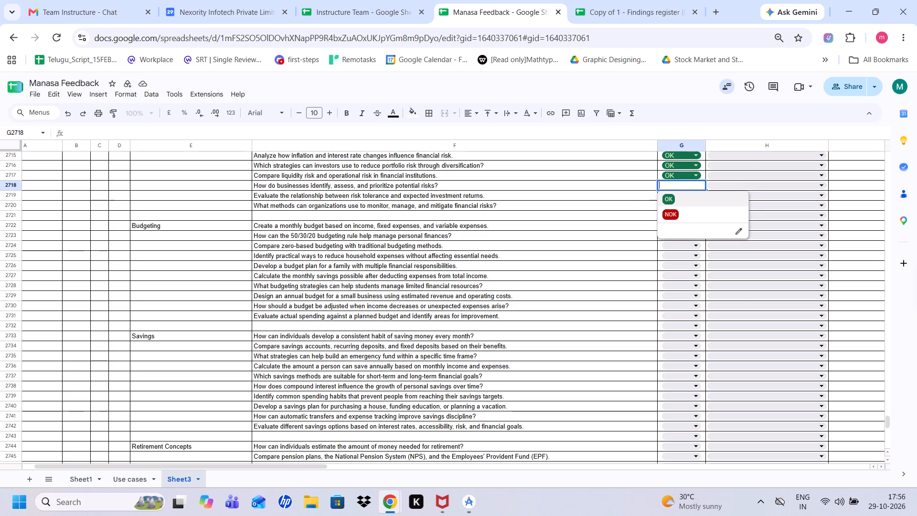
{"action": "left_click", "coordinate": [678, 199]}
{"action": "left_click", "coordinate": [620, 199]}
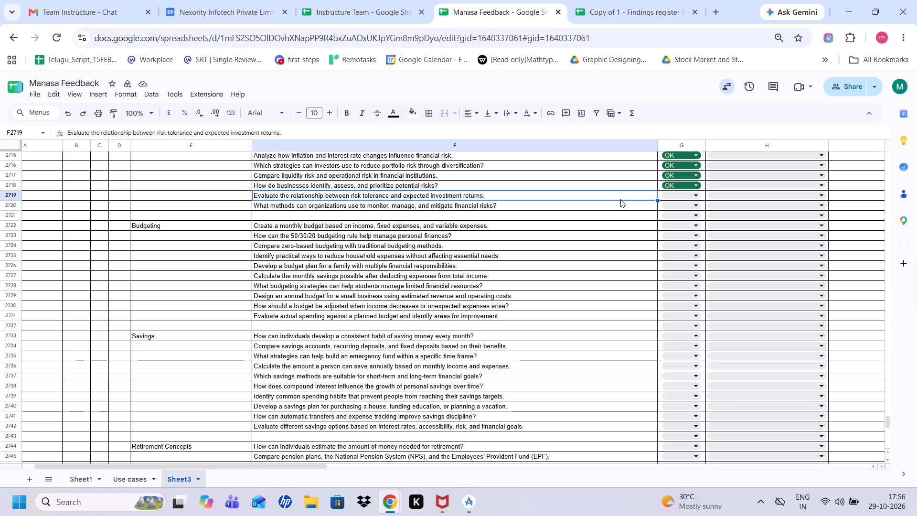
{"action": "left_click", "coordinate": [692, 197]}
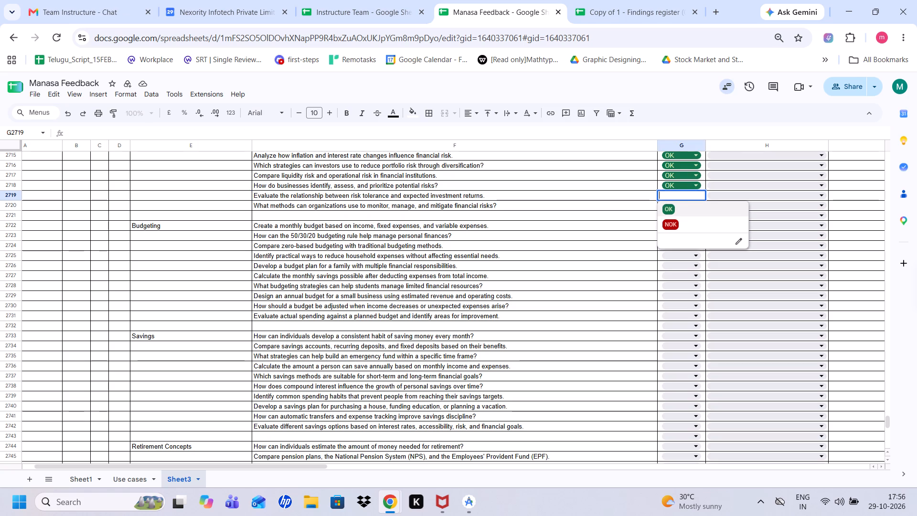
{"action": "left_click", "coordinate": [676, 208]}
{"action": "left_click", "coordinate": [649, 206]}
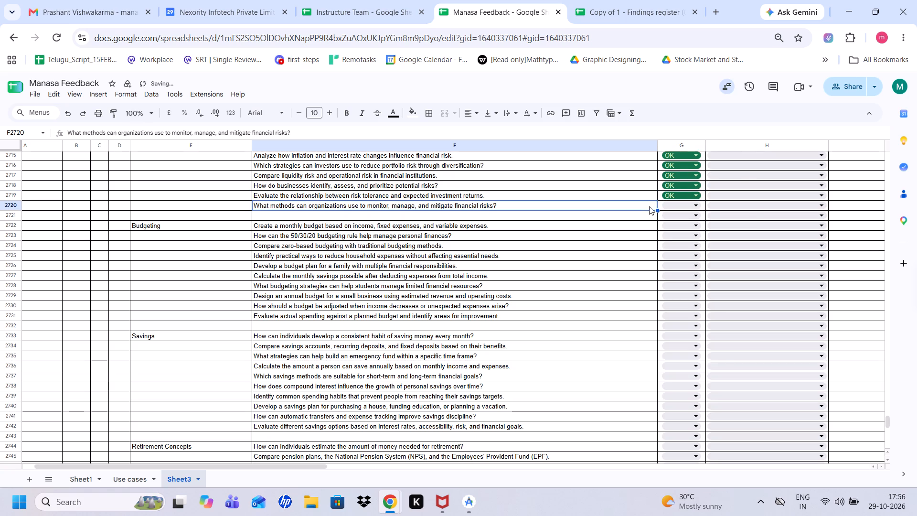
{"action": "left_click", "coordinate": [887, 460]}
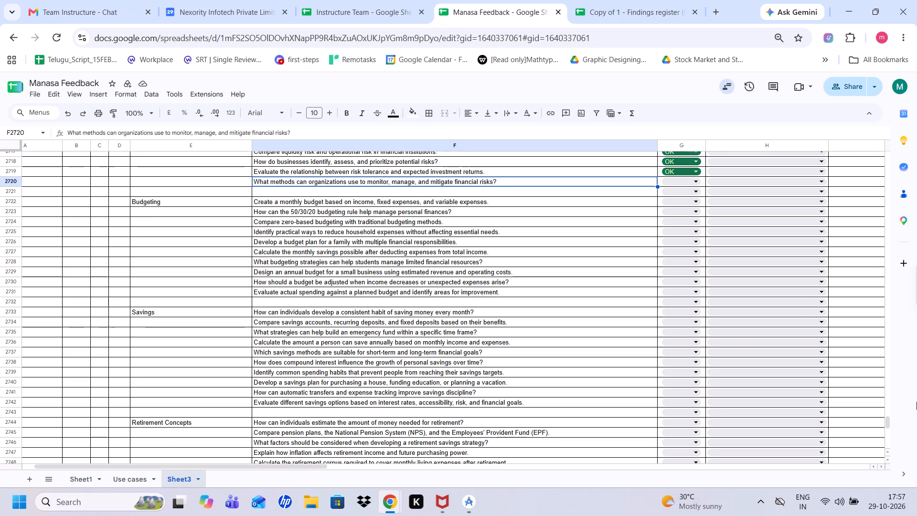
{"action": "left_click", "coordinate": [695, 183]}
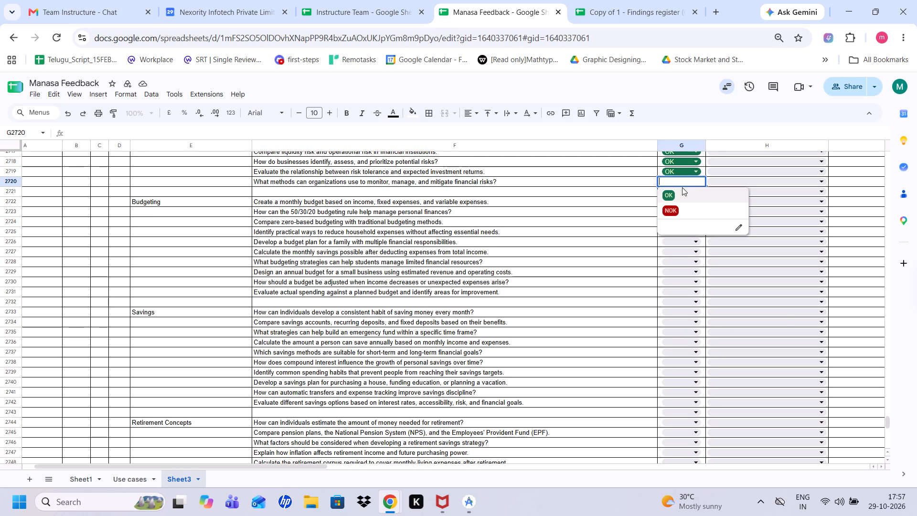
{"action": "left_click", "coordinate": [676, 192]}
{"action": "left_click", "coordinate": [618, 203]}
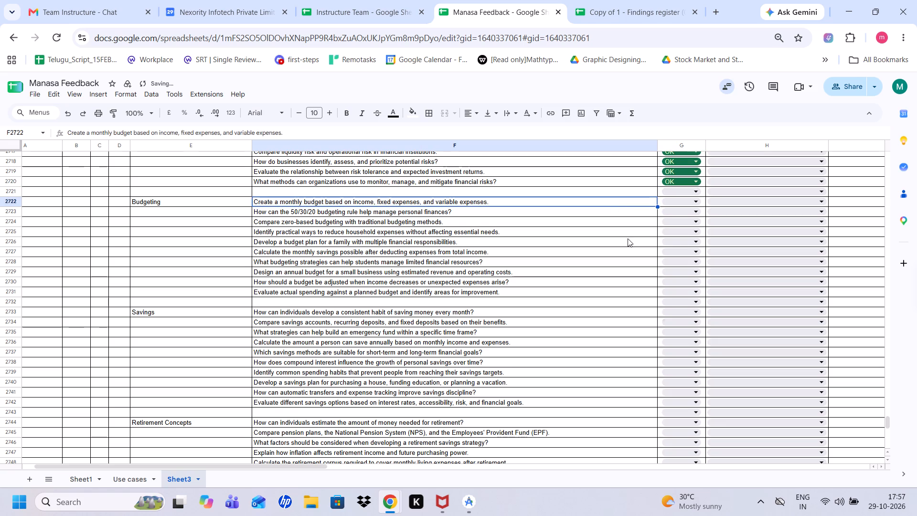
Look over the remaining Sheet3 questions, the team chat, and the user name and status columns of 29-oct-Item Profile 1 in the findings register.
{"action": "left_click", "coordinate": [887, 421]}
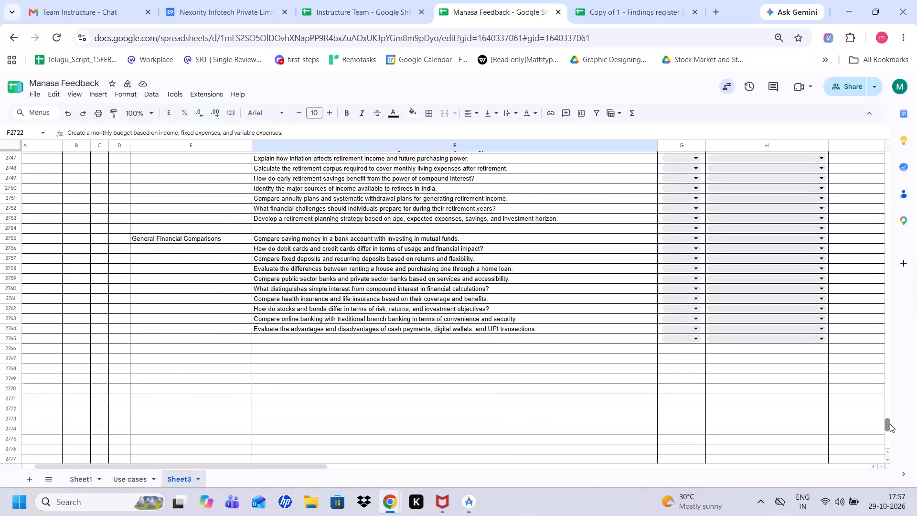
{"action": "left_click", "coordinate": [888, 424]}
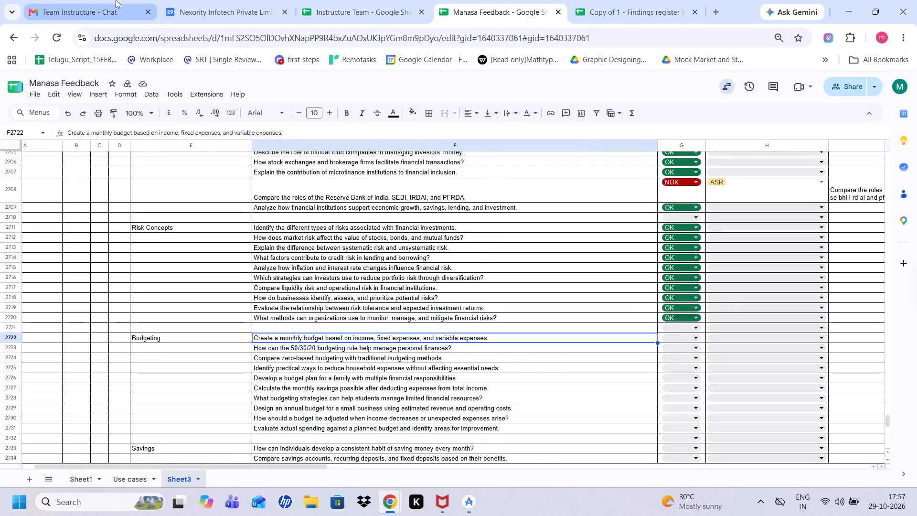
{"action": "left_click", "coordinate": [116, 0]}
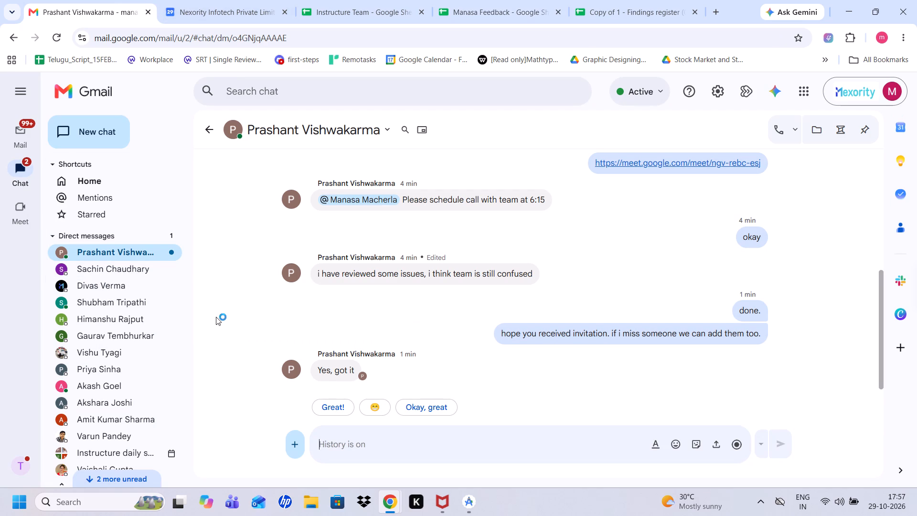
{"action": "left_click", "coordinate": [457, 0]}
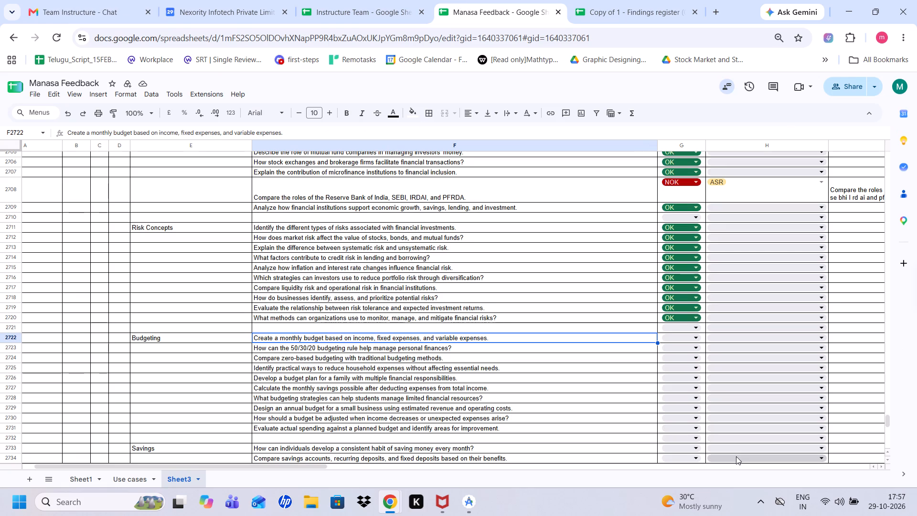
{"action": "triple_click", "coordinate": [887, 461]}
{"action": "left_click", "coordinate": [887, 461]}
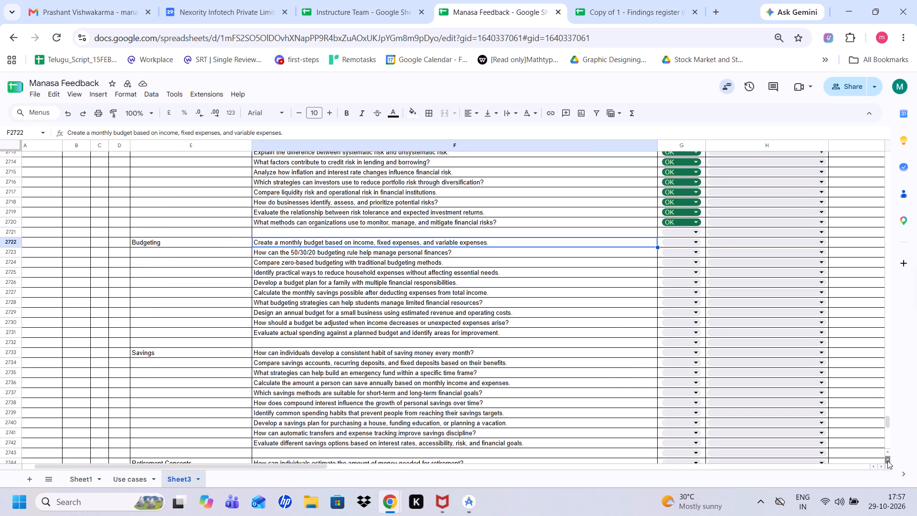
{"action": "left_click", "coordinate": [887, 461]}
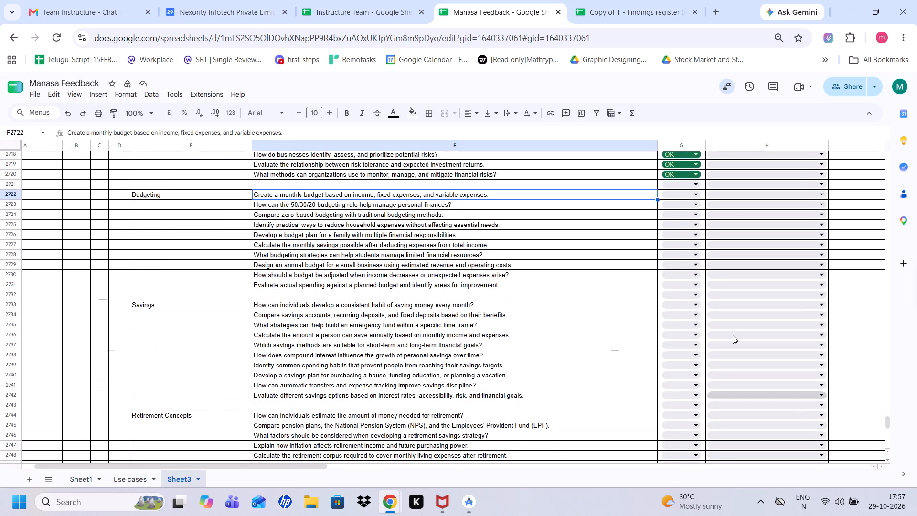
{"action": "left_click", "coordinate": [645, 0]}
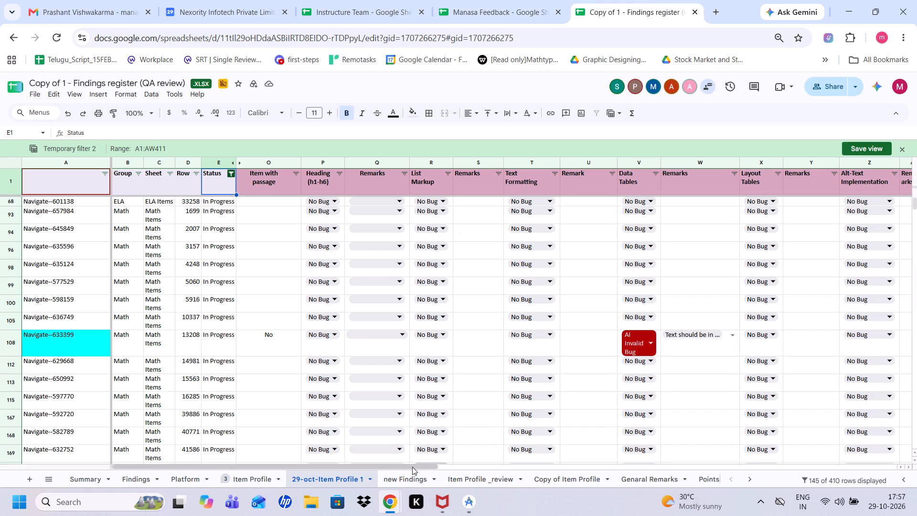
{"action": "left_click_drag", "start_coordinate": [412, 467], "coordinate": [748, 446]}
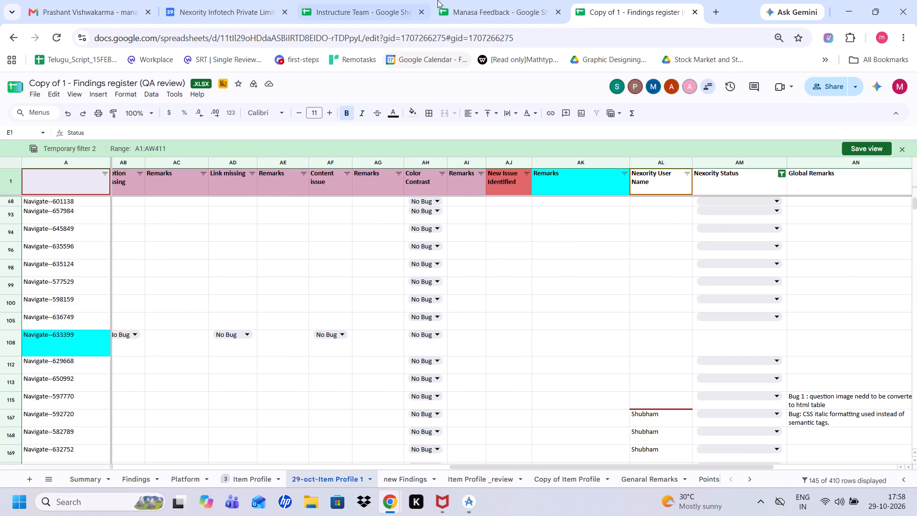
Return to the Manasa Feedback spreadsheet and mark the Budgeting questions in rows 2722 to 2724 as OK.
{"action": "left_click", "coordinate": [479, 0]}
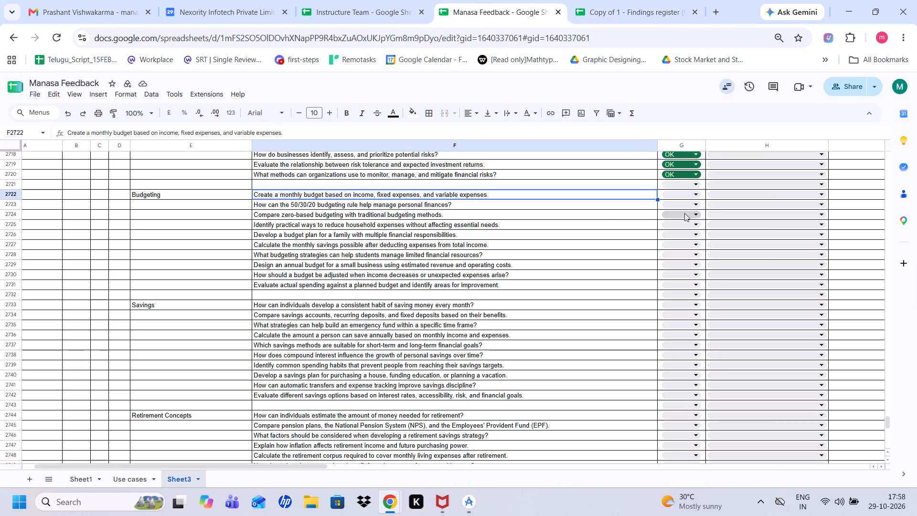
{"action": "left_click", "coordinate": [684, 197]}
{"action": "left_click", "coordinate": [671, 210]}
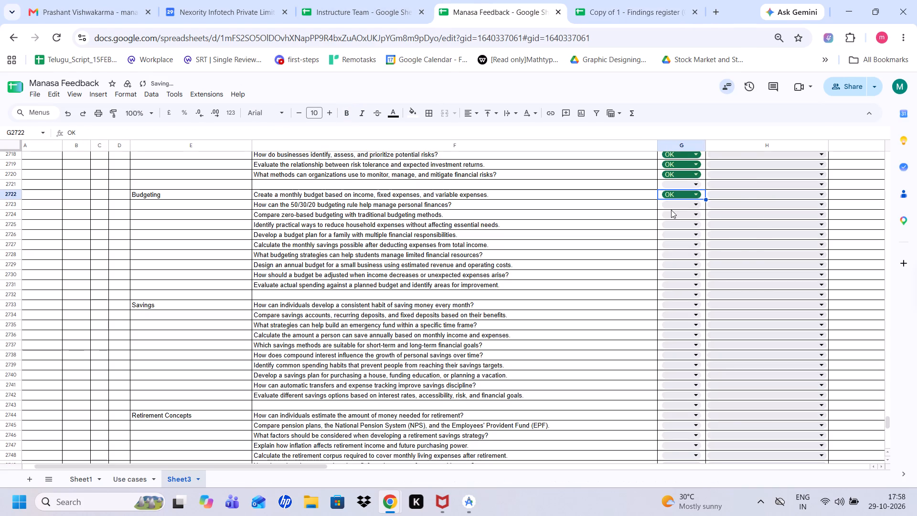
{"action": "left_click", "coordinate": [578, 203]}
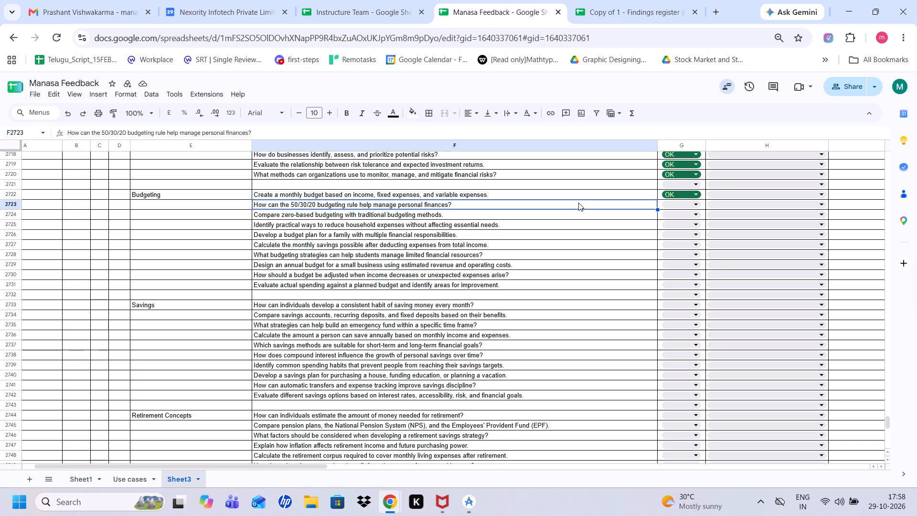
{"action": "left_click", "coordinate": [693, 205]}
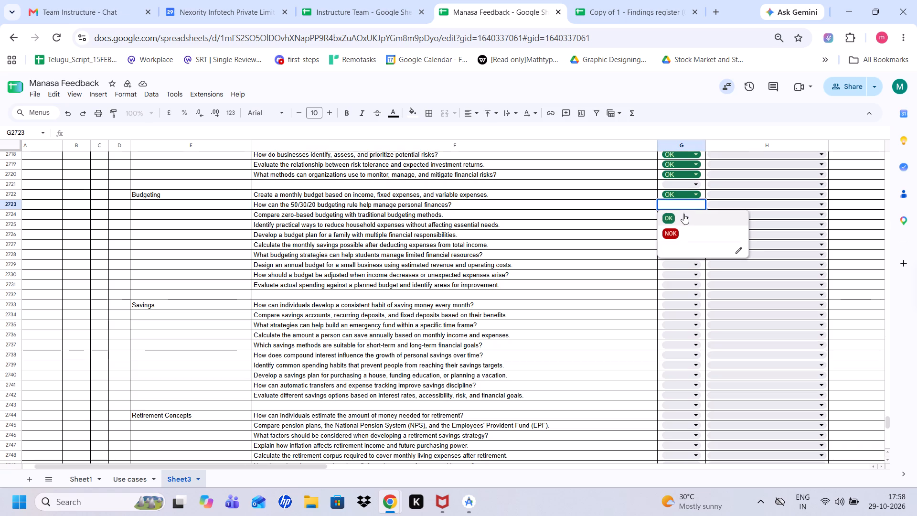
{"action": "left_click", "coordinate": [680, 218]}
{"action": "left_click", "coordinate": [652, 218]}
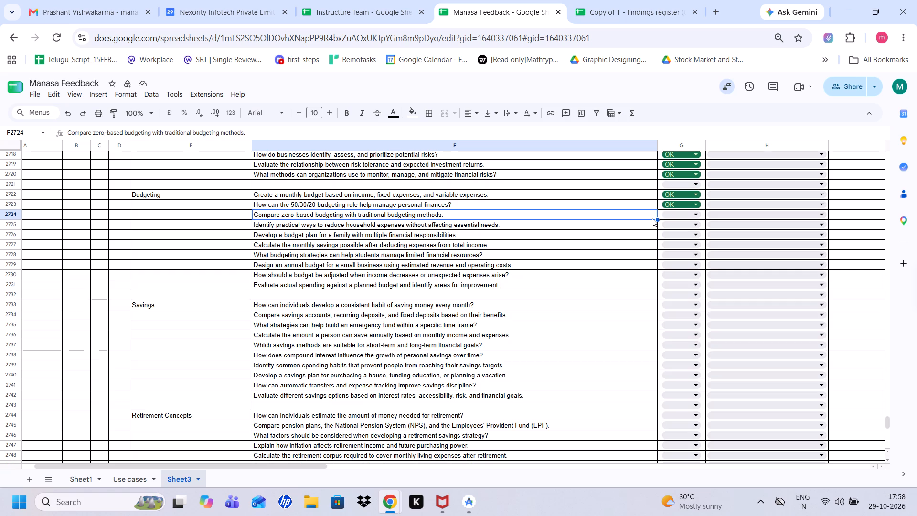
{"action": "left_click", "coordinate": [693, 217]}
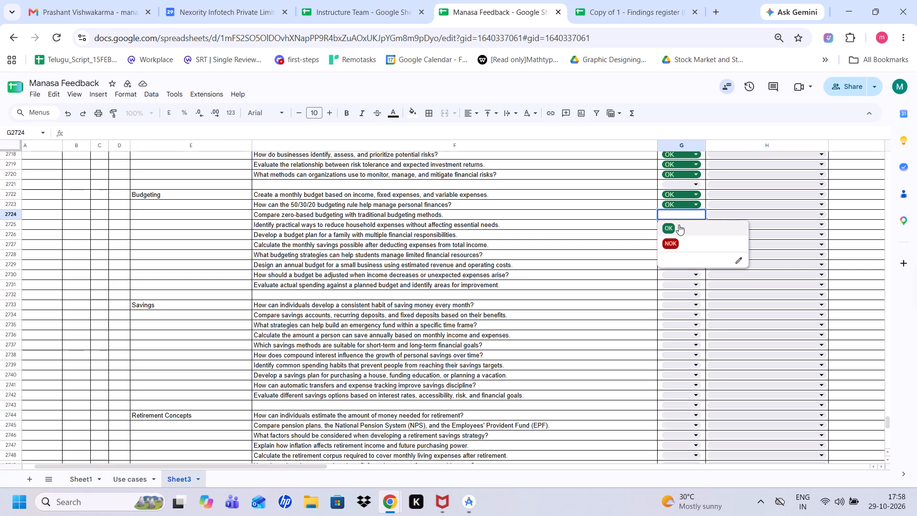
{"action": "left_click", "coordinate": [679, 225]}
Mark the Budgeting questions on reducing household expenses and planning a family budget, rows 2725 and 2726, as OK.
{"action": "left_click", "coordinate": [645, 225]}
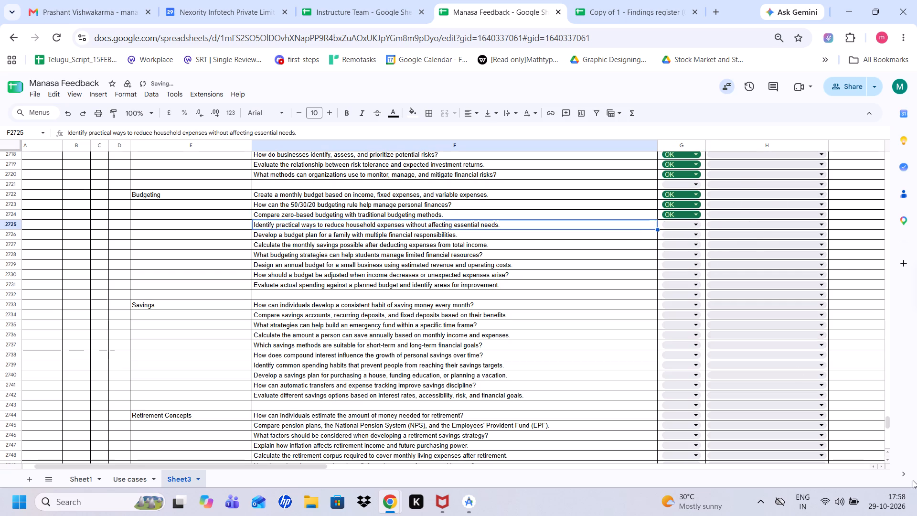
{"action": "left_click", "coordinate": [886, 461]}
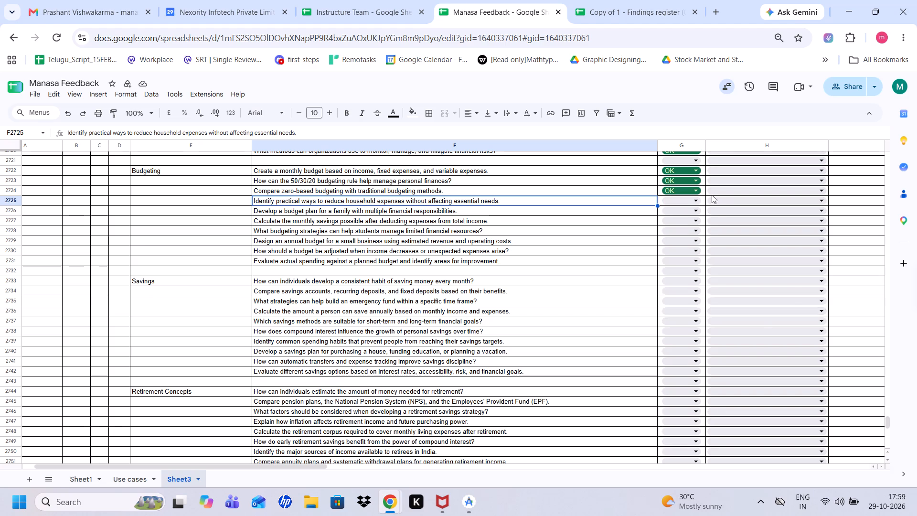
{"action": "left_click", "coordinate": [693, 204]}
{"action": "left_click", "coordinate": [672, 212]}
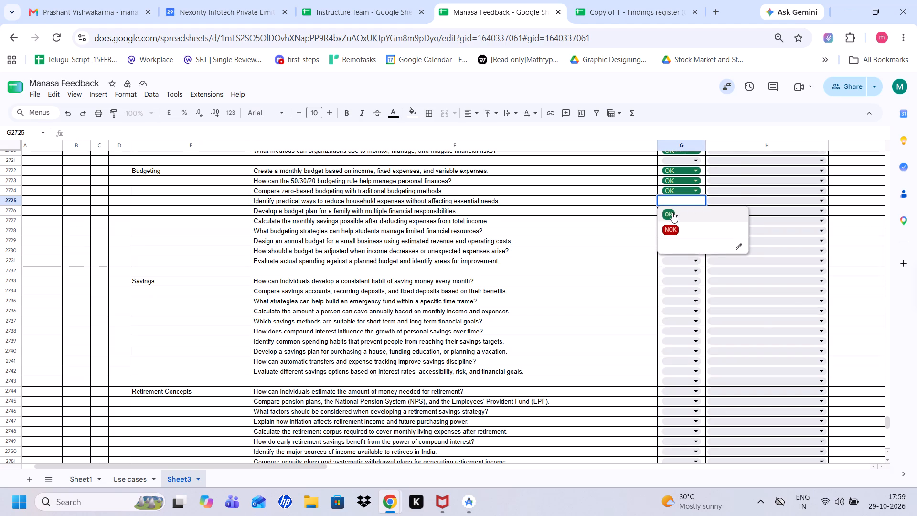
{"action": "left_click", "coordinate": [638, 210]}
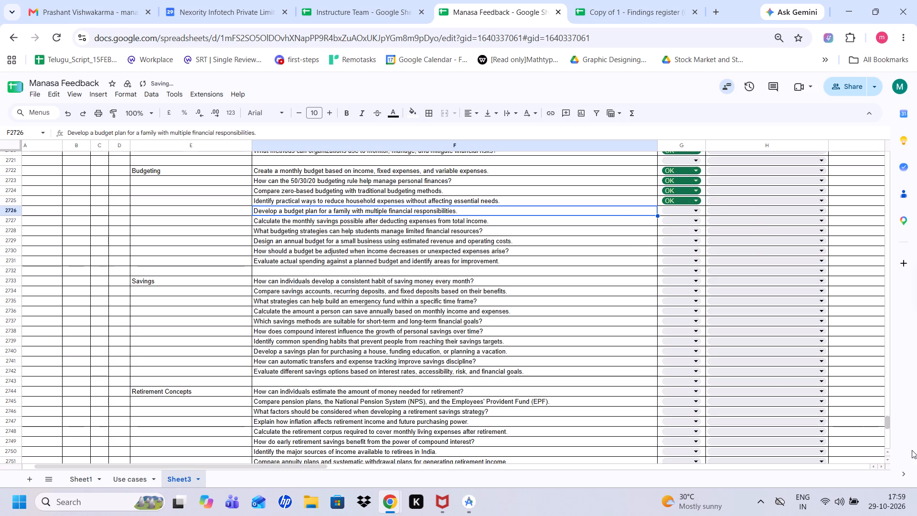
{"action": "left_click", "coordinate": [888, 462]}
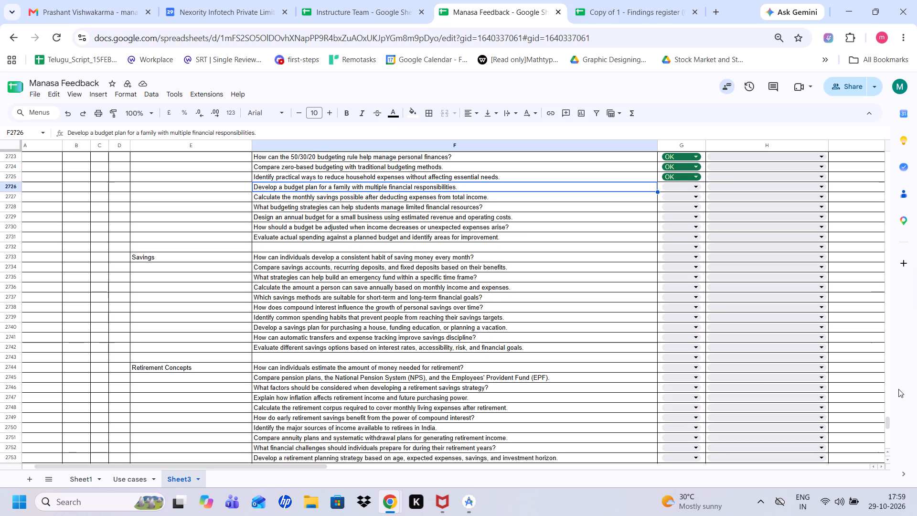
{"action": "left_click", "coordinate": [691, 187]}
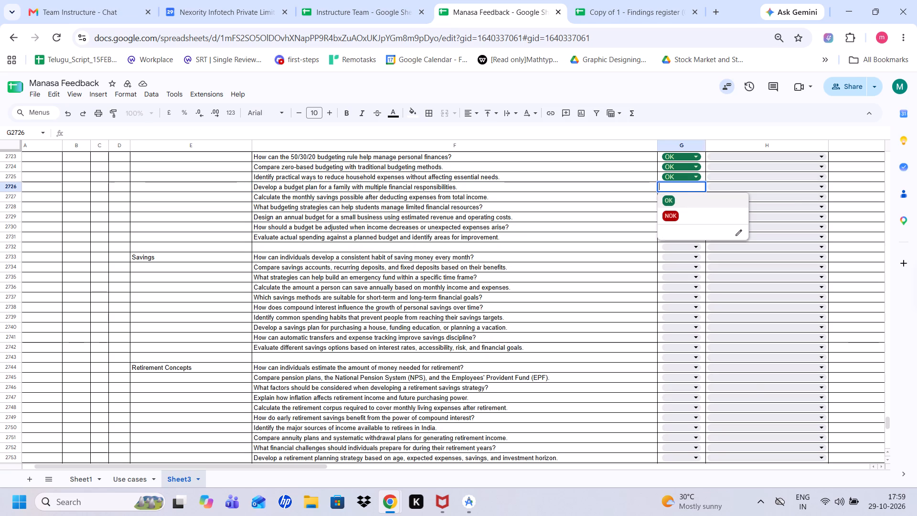
{"action": "left_click", "coordinate": [679, 200]}
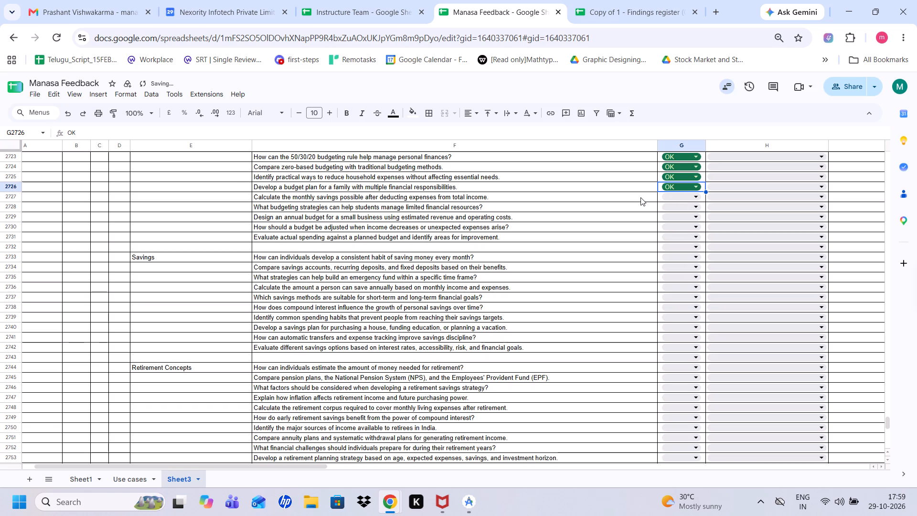
Clear the question about calculating possible monthly savings from cell F2727.
{"action": "left_click", "coordinate": [640, 197]}
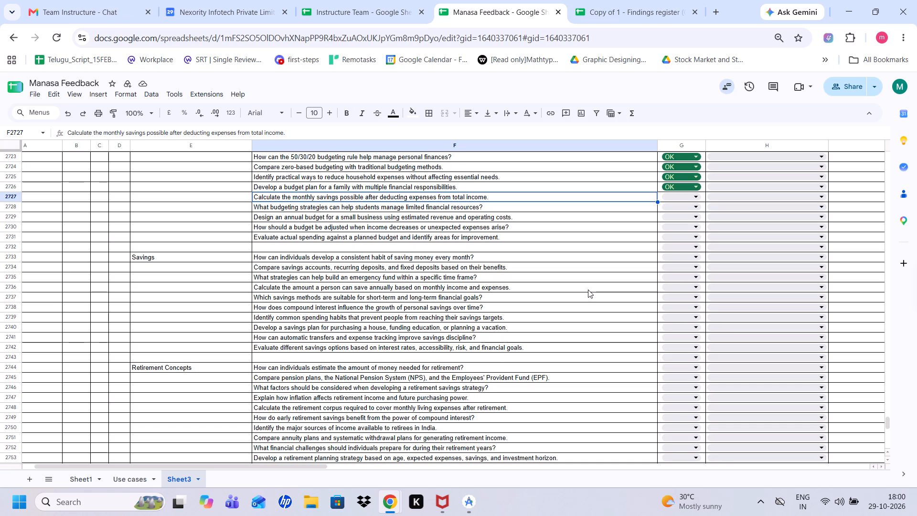
{"action": "key", "text": "BackSpace"}
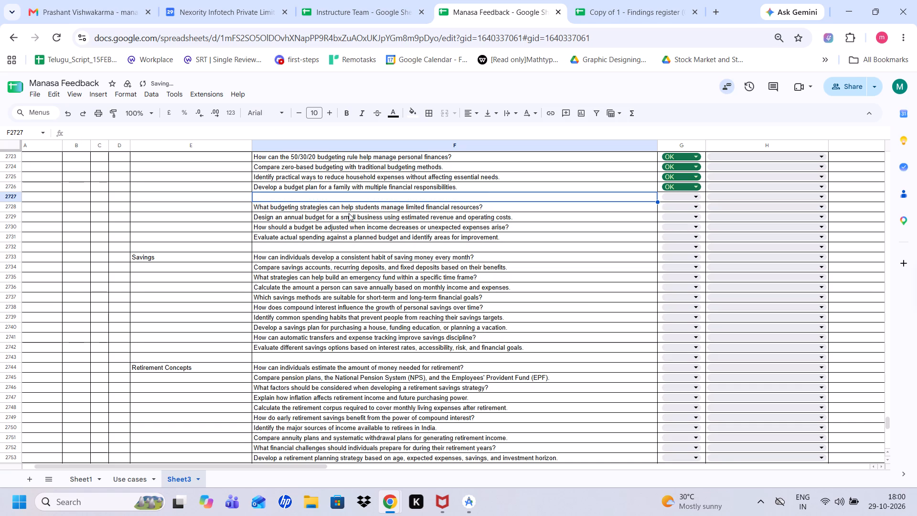
Delete the empty row 2727 between the family budget plan question and the student budgeting strategies question.
{"action": "left_click", "coordinate": [349, 208]}
{"action": "left_click_drag", "start_coordinate": [349, 208], "coordinate": [349, 208]}
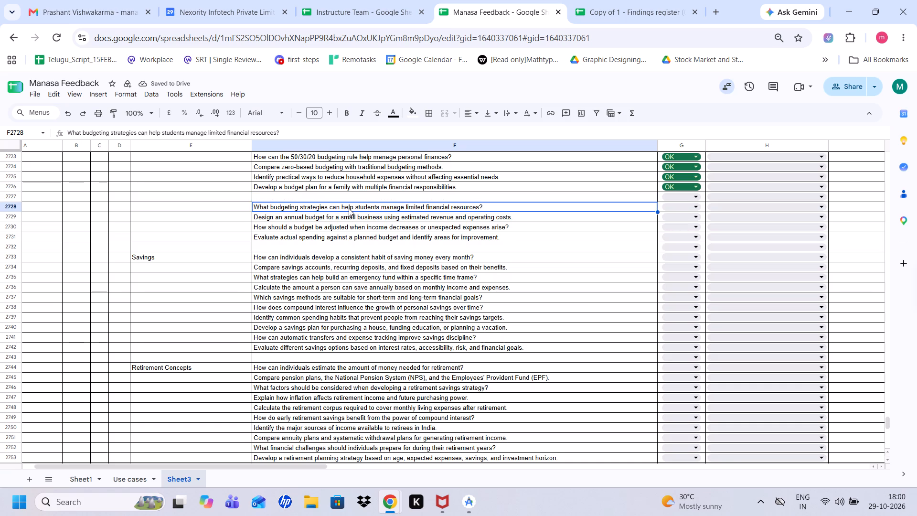
{"action": "left_click_drag", "start_coordinate": [349, 208], "coordinate": [348, 236]}
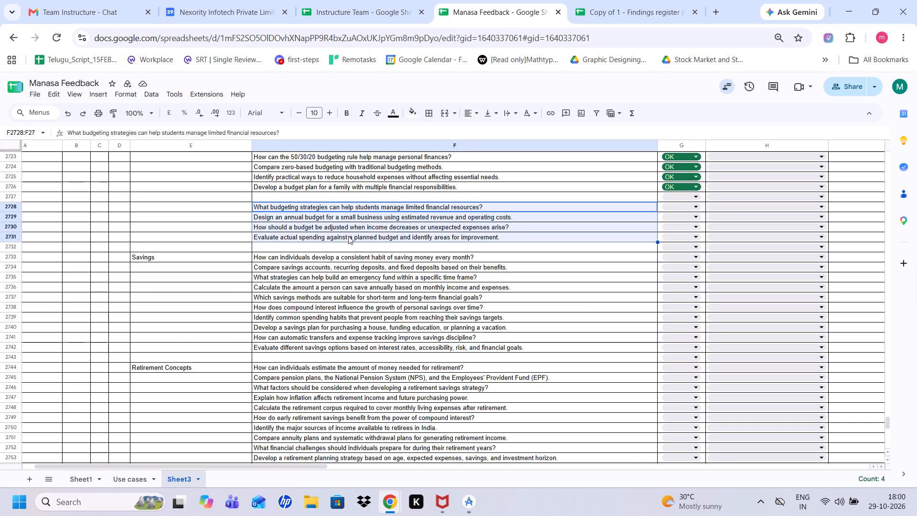
{"action": "left_click", "coordinate": [332, 212]}
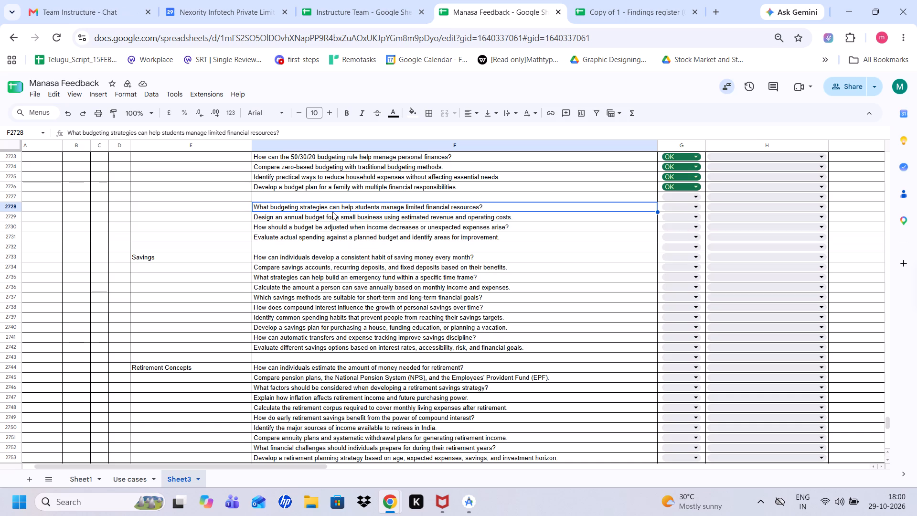
{"action": "left_click", "coordinate": [14, 197]}
{"action": "right_click", "coordinate": [14, 197]}
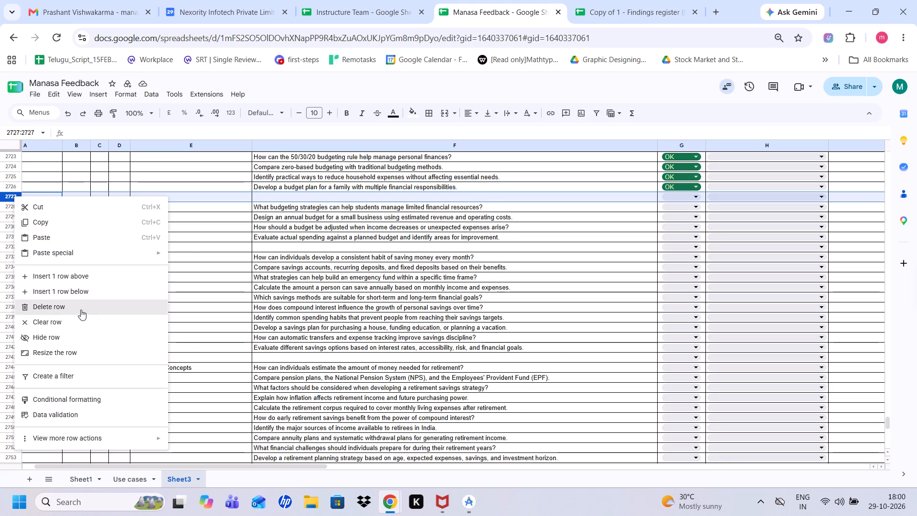
{"action": "left_click", "coordinate": [81, 310]}
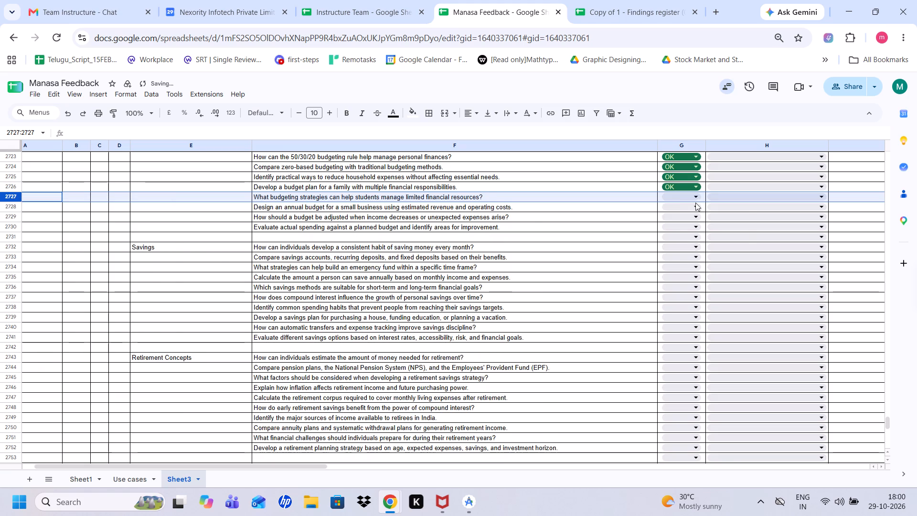
Mark the question on budgeting strategies for students with limited financial resources, row 2727, as OK.
{"action": "left_click", "coordinate": [696, 198]}
{"action": "left_click", "coordinate": [678, 211]}
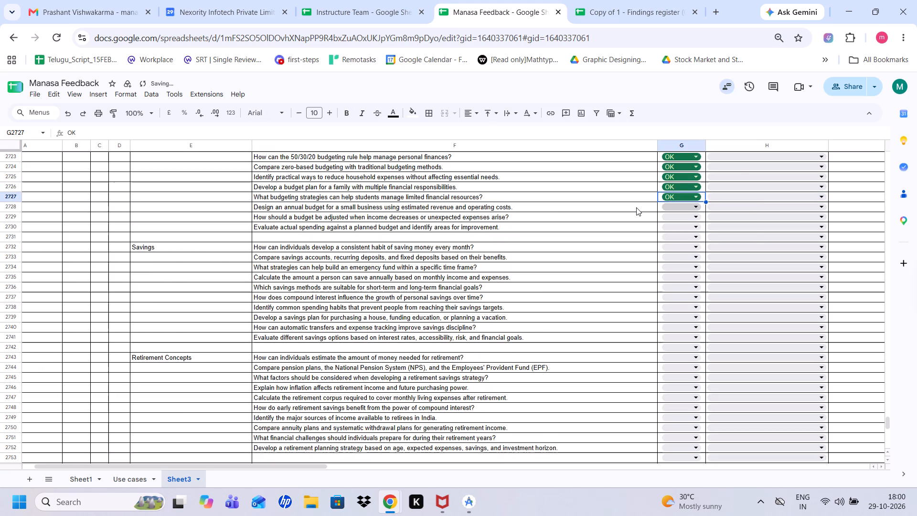
{"action": "left_click", "coordinate": [635, 207]}
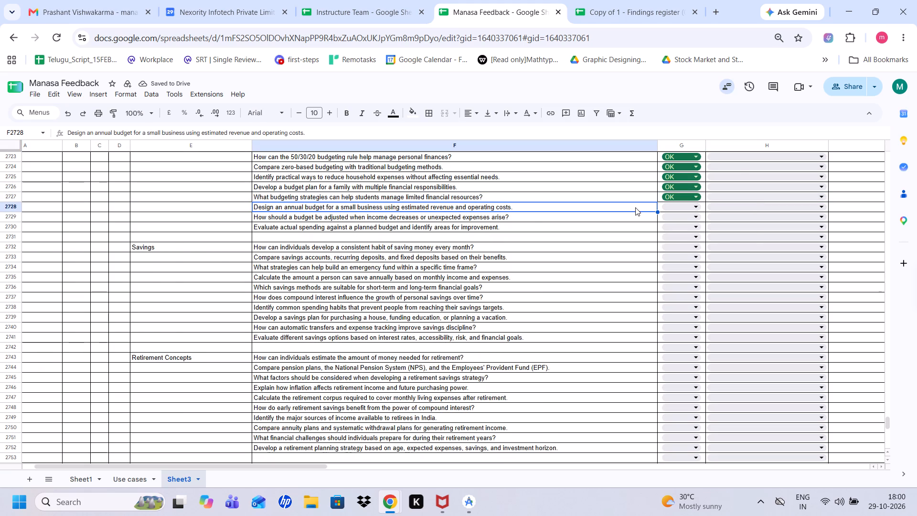
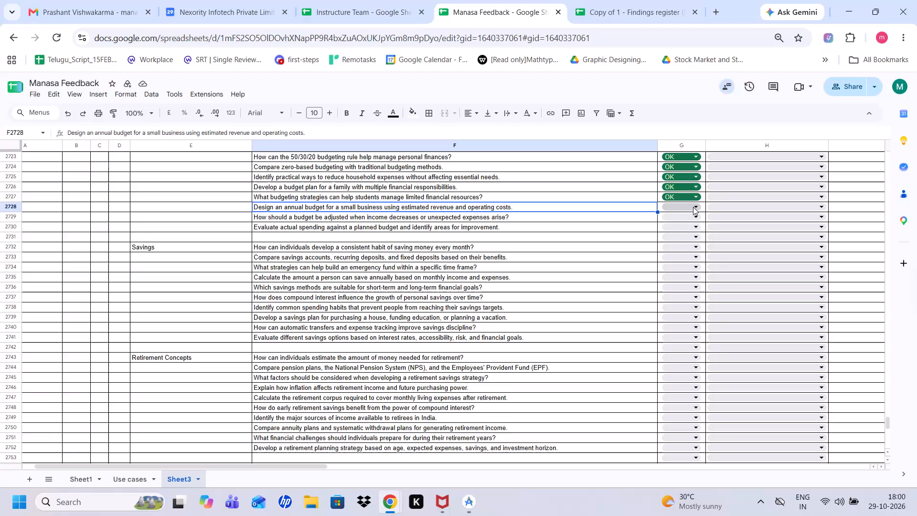
Mark the Budgeting questions on a small business annual budget and adjusting for decreased income or unexpected expenses, rows 2728 and 2729, as OK.
{"action": "left_click", "coordinate": [693, 207]}
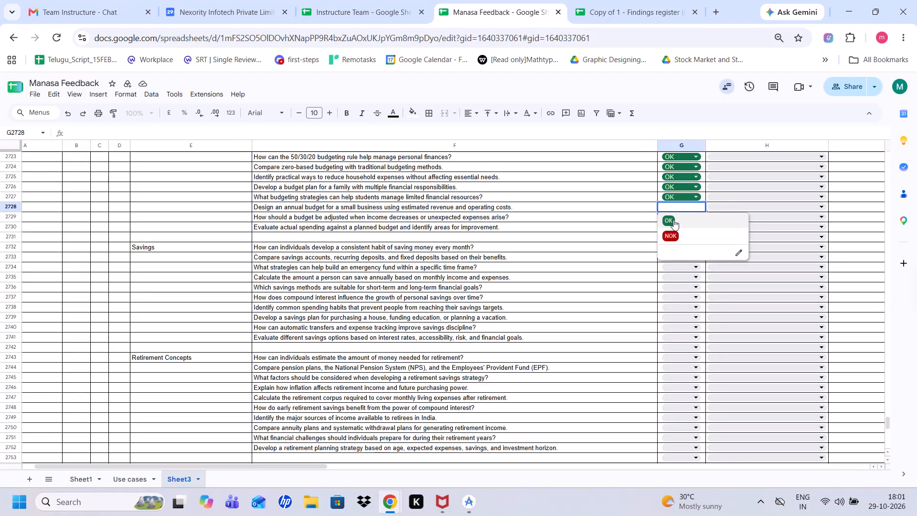
{"action": "left_click", "coordinate": [673, 220]}
{"action": "left_click", "coordinate": [632, 213]}
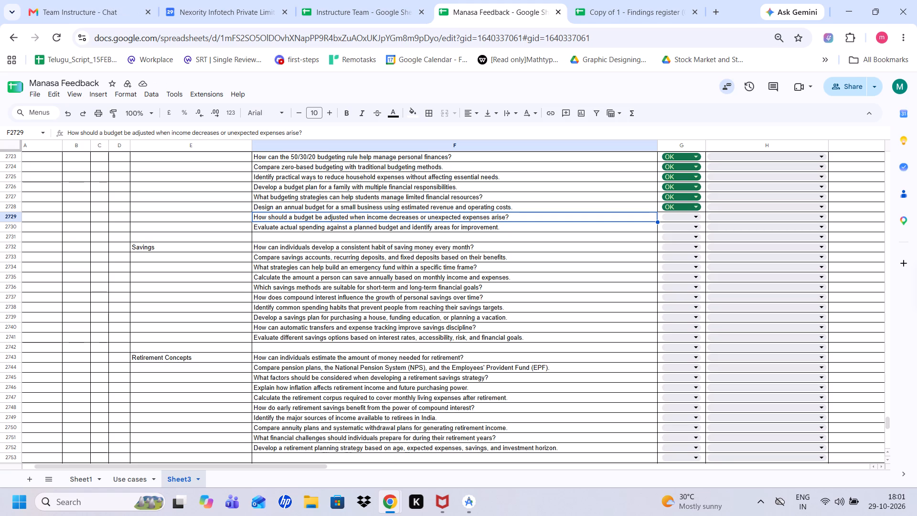
{"action": "left_click", "coordinate": [685, 221]}
{"action": "left_click", "coordinate": [672, 233]}
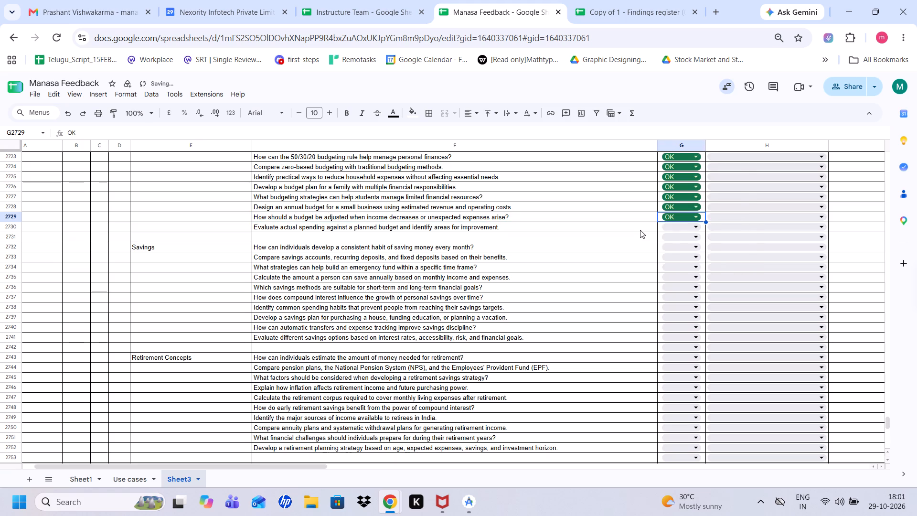
Clear the question about evaluating actual spending against a planned budget from cell F2730.
{"action": "left_click", "coordinate": [640, 230]}
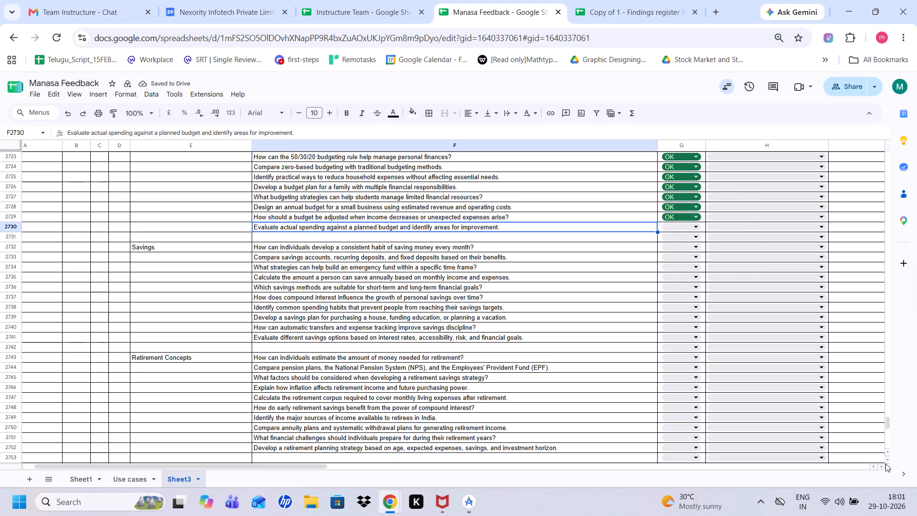
{"action": "left_click", "coordinate": [888, 460]}
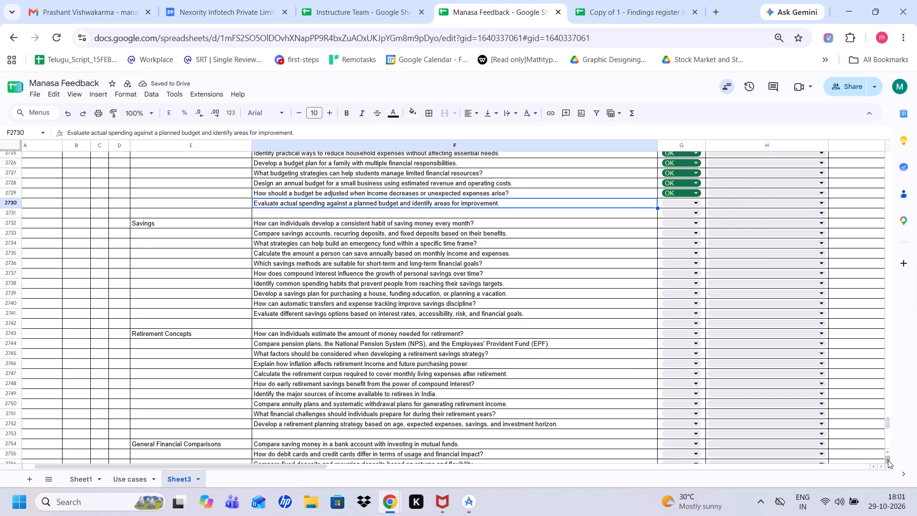
{"action": "left_click", "coordinate": [888, 460]}
{"action": "triple_click", "coordinate": [888, 460]}
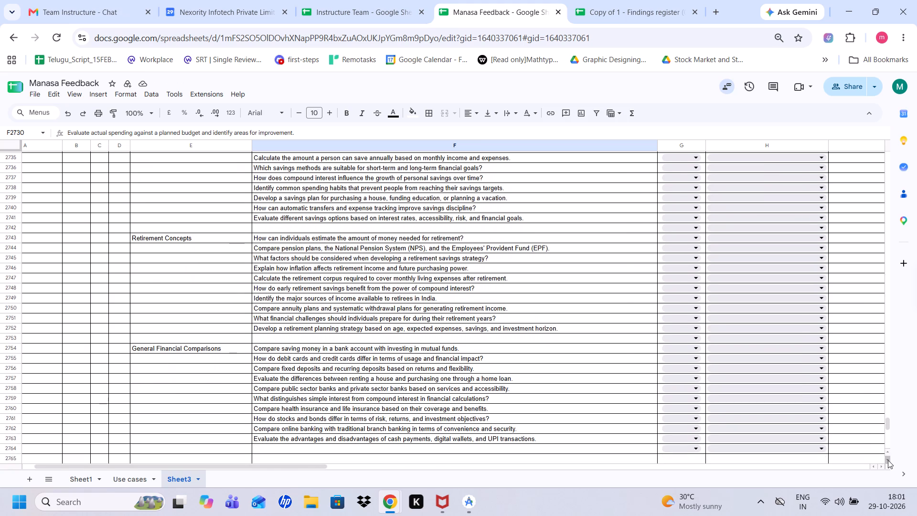
{"action": "triple_click", "coordinate": [888, 455]}
{"action": "left_click", "coordinate": [888, 455]}
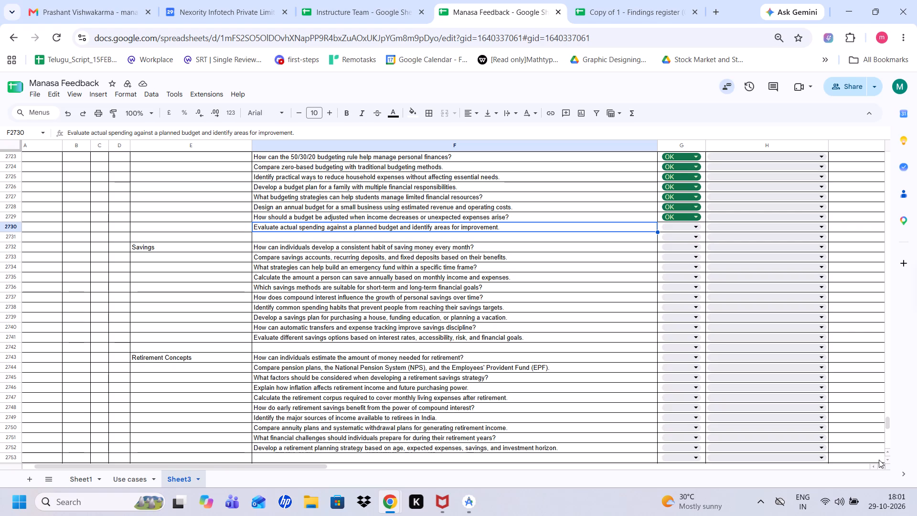
{"action": "key", "text": "BackSpace"}
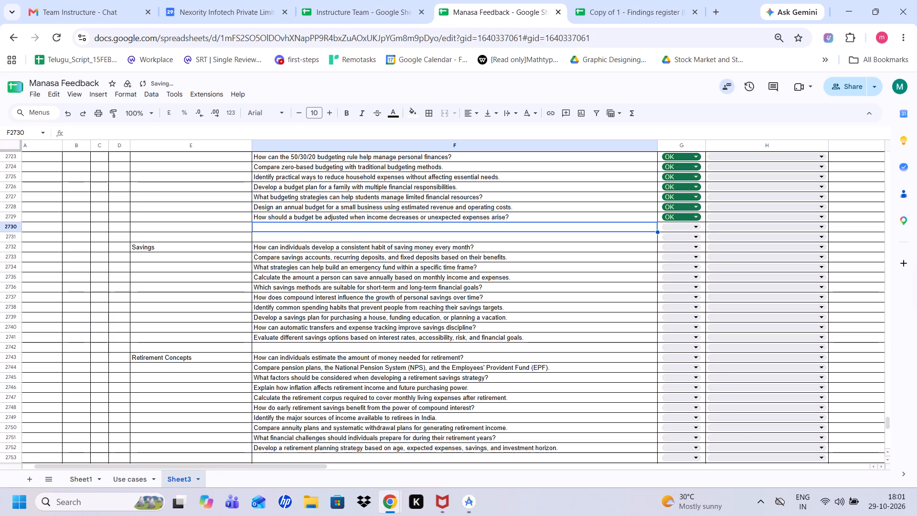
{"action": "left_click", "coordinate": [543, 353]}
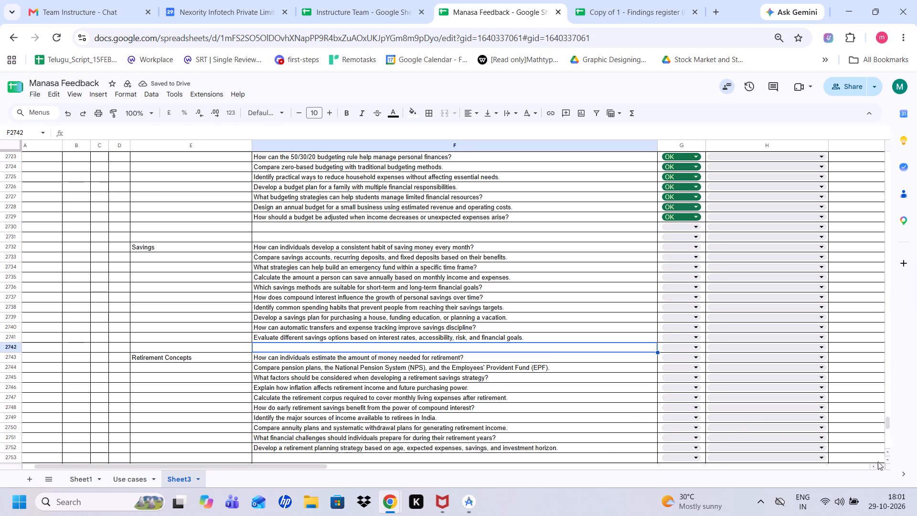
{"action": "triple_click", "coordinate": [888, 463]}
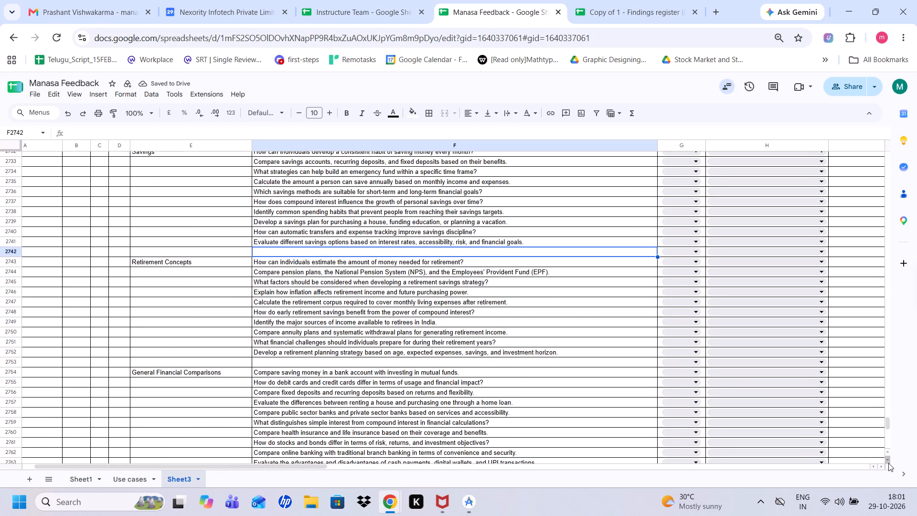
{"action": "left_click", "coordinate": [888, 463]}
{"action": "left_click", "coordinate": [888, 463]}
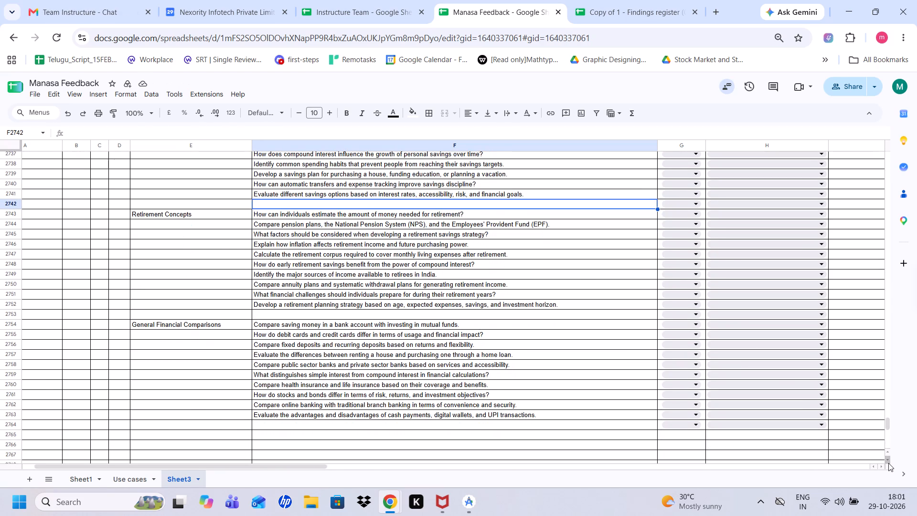
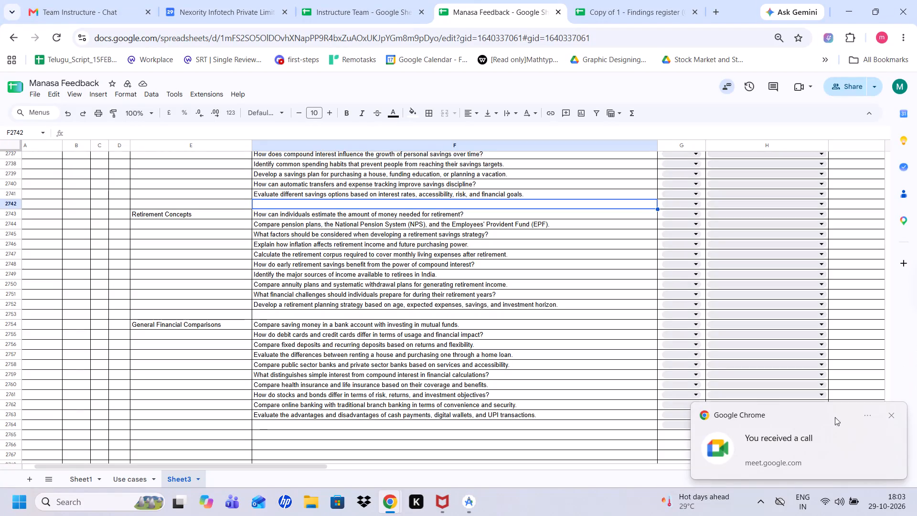
Dismiss the incoming call notification.
{"action": "left_click", "coordinate": [890, 415]}
Go back to the Experimenting (real time) and Language specific (Telugu) rows and examine their statuses, issue categories and recorded responses.
{"action": "left_click", "coordinate": [545, 319]}
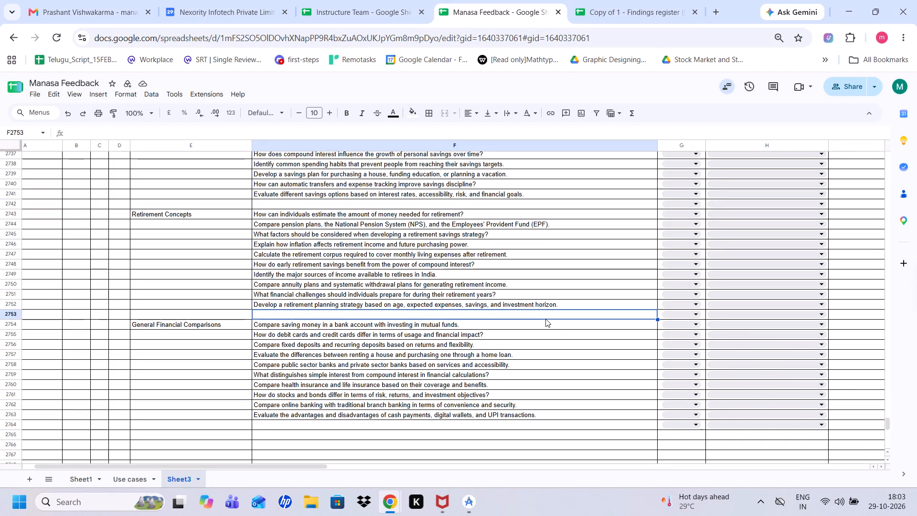
{"action": "key", "text": "Up"}
{"action": "key", "text": "Up"}
{"action": "key", "text": "Up"}
{"action": "key", "text": "Up"}
{"action": "key", "text": "Up"}
{"action": "key", "text": "Up"}
{"action": "key", "text": "Up"}
{"action": "key", "text": "Up"}
{"action": "key", "text": "Up"}
{"action": "key", "text": "Up"}
{"action": "key", "text": "Up"}
{"action": "key", "text": "Up"}
{"action": "key", "text": "Up"}
{"action": "key", "text": "Up"}
{"action": "key", "text": "Up"}
{"action": "key", "text": "Up"}
{"action": "key", "text": "Up"}
{"action": "key", "text": "Up"}
{"action": "key", "text": "Up"}
{"action": "key", "text": "Up"}
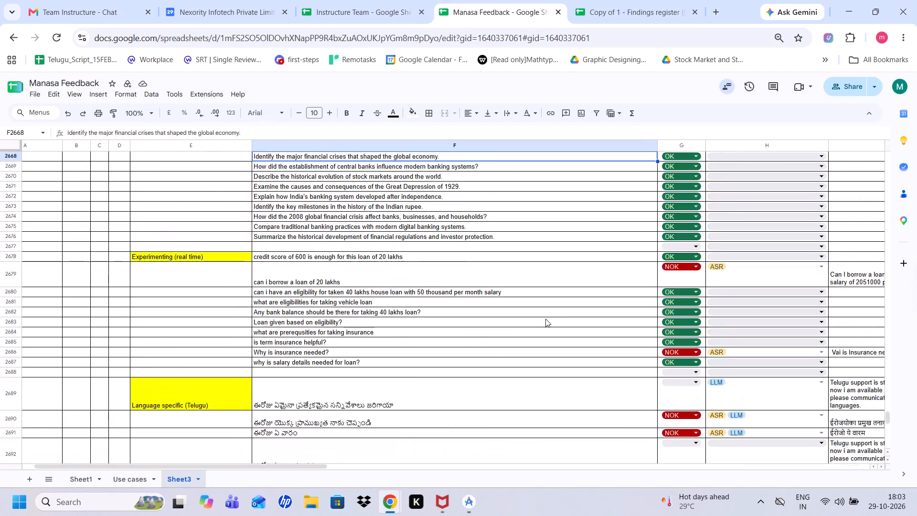
{"action": "key", "text": "Right"}
{"action": "key", "text": "Right"}
{"action": "key", "text": "Right"}
{"action": "key", "text": "Right"}
{"action": "key", "text": "Right"}
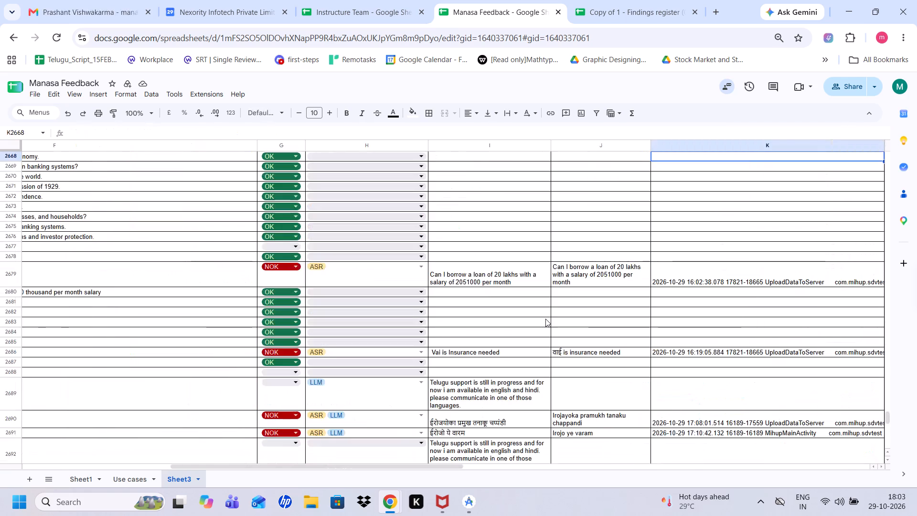
{"action": "key", "text": "Down"}
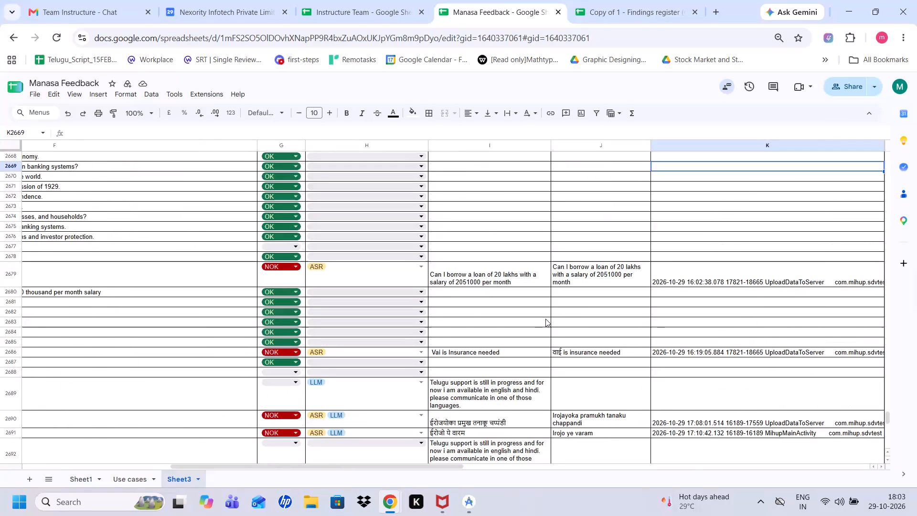
{"action": "left_click", "coordinate": [494, 389]}
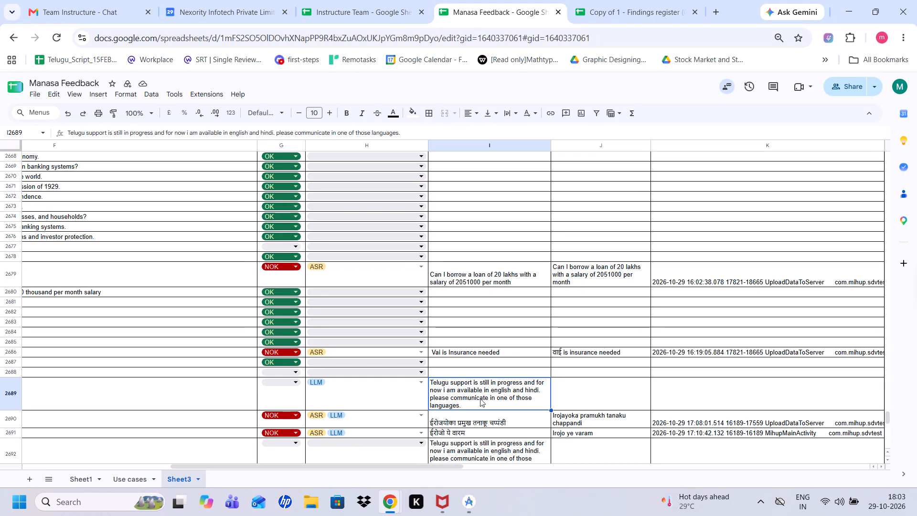
{"action": "left_click", "coordinate": [490, 421]}
Examine the Experimenting (real time) questions around row 2684 across the status, issue category, transcript, log and remark columns.
{"action": "key", "text": "Left"}
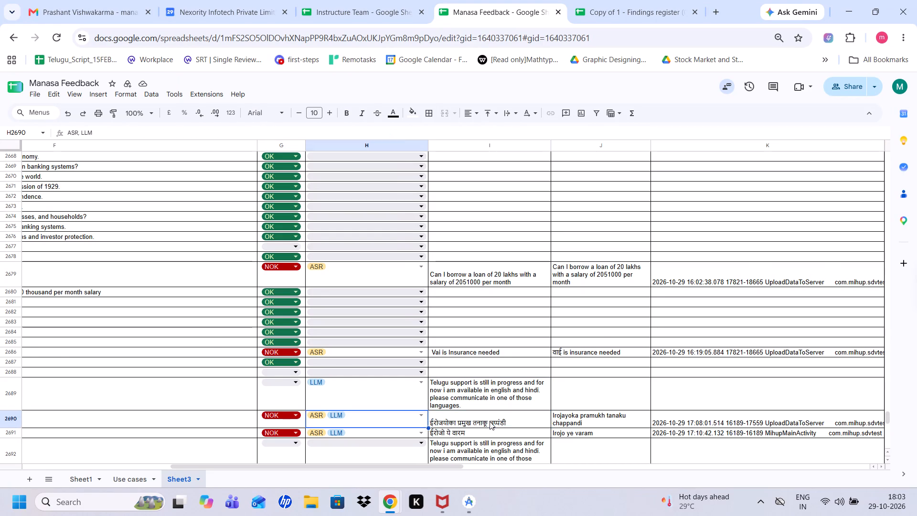
{"action": "key", "text": "Left"}
{"action": "key", "text": "Left"}
{"action": "key", "text": "Left"}
{"action": "key", "text": "Up"}
{"action": "key", "text": "Up"}
{"action": "key", "text": "Up"}
{"action": "key", "text": "Up"}
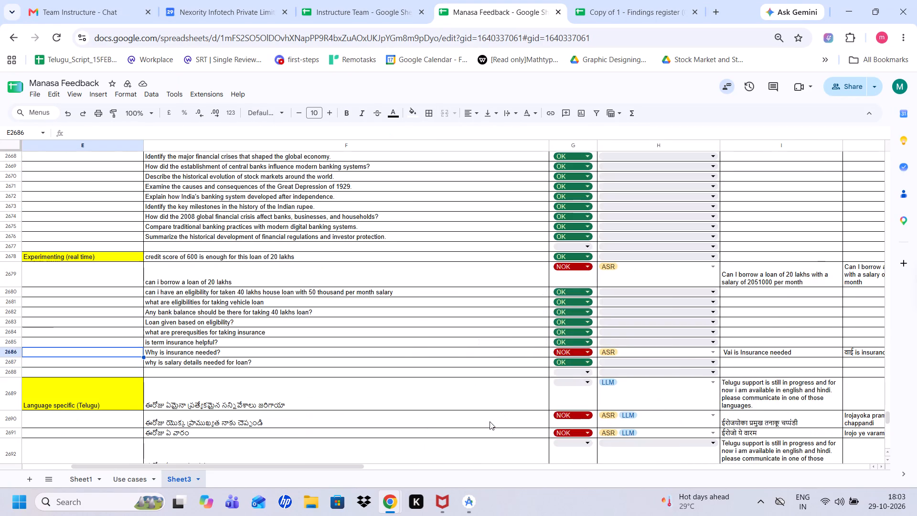
{"action": "key", "text": "Up"}
{"action": "key", "text": "Up"}
{"action": "key", "text": "Right"}
{"action": "key", "text": "Right"}
{"action": "key", "text": "Left"}
{"action": "key", "text": "Left"}
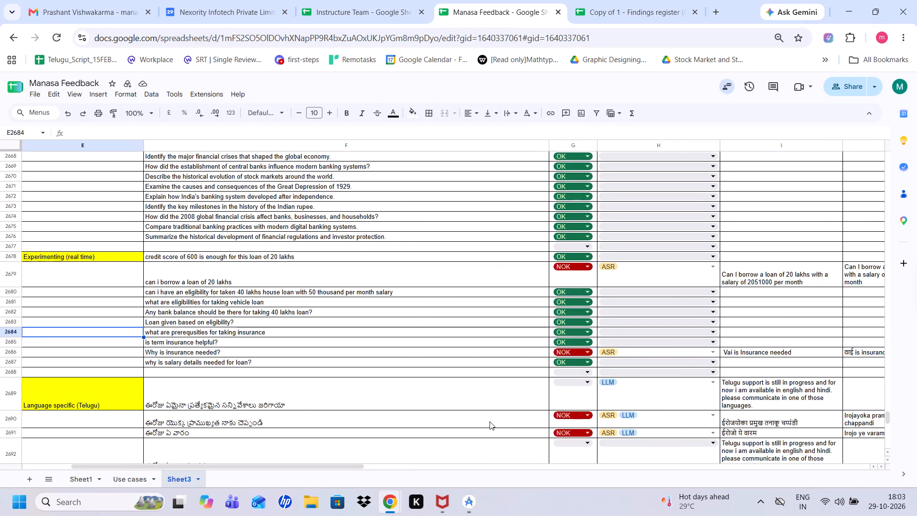
{"action": "key", "text": "Left"}
{"action": "key", "text": "Right"}
{"action": "key", "text": "Right"}
{"action": "key", "text": "Right"}
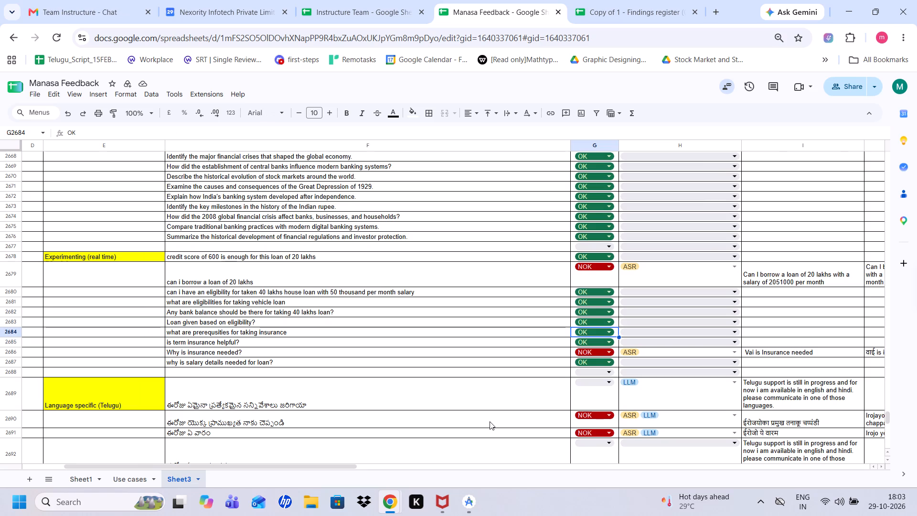
{"action": "key", "text": "Right"}
{"action": "key", "text": "Right"}
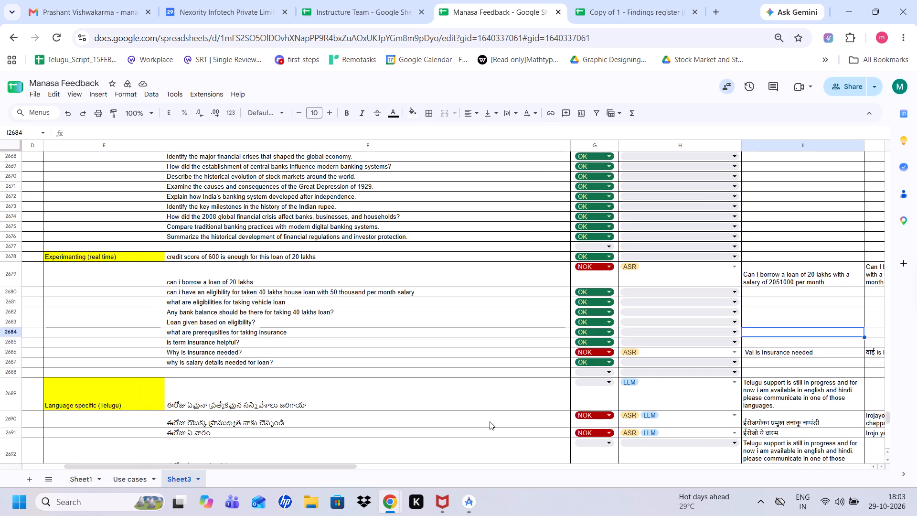
{"action": "key", "text": "Right"}
{"action": "key", "text": "Right"}
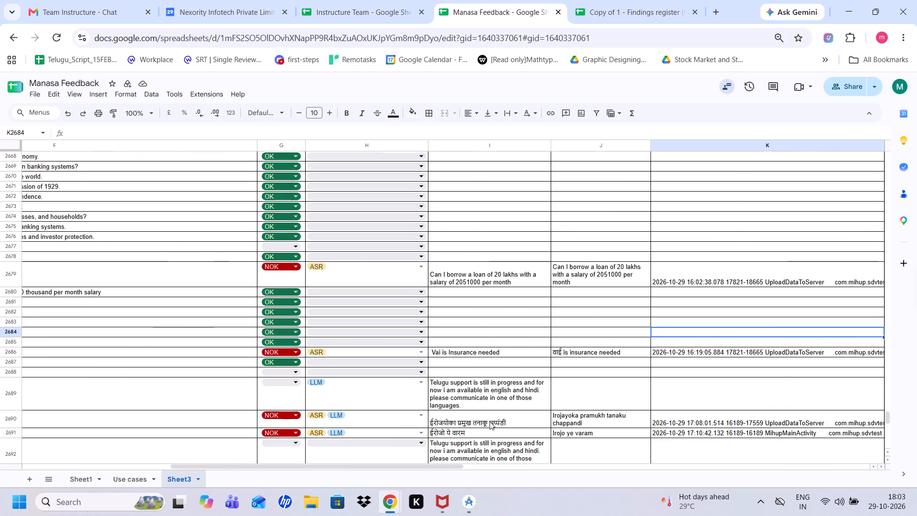
{"action": "key", "text": "Right"}
{"action": "key", "text": "Left"}
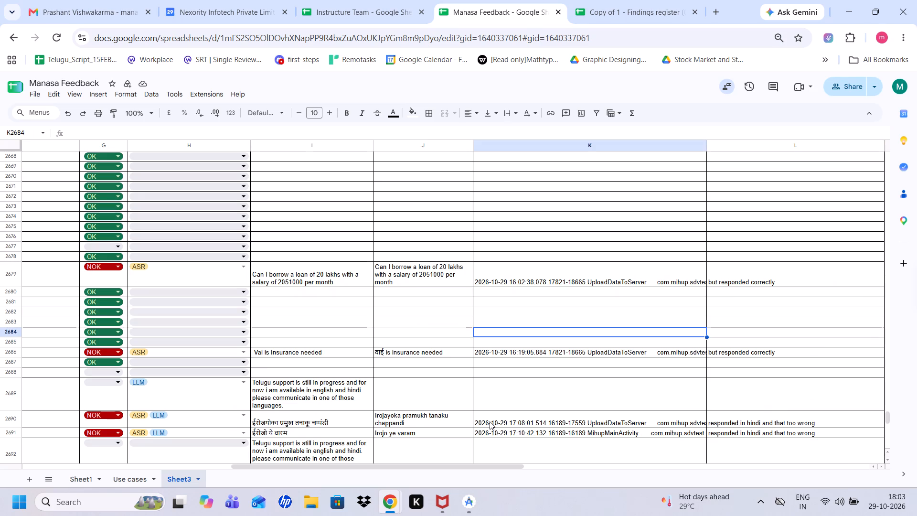
{"action": "key", "text": "Left"}
{"action": "key", "text": "Left"}
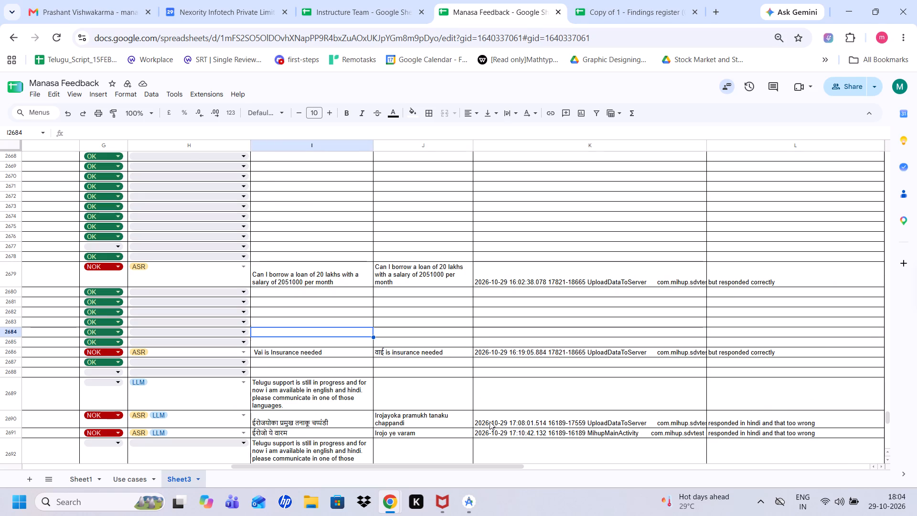
{"action": "key", "text": "Left"}
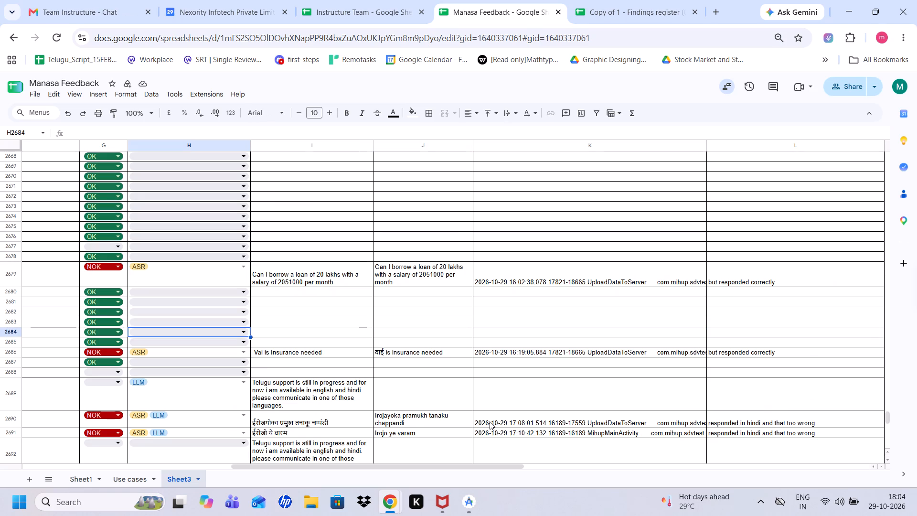
{"action": "key", "text": "Right"}
{"action": "key", "text": "Left"}
{"action": "key", "text": "Left"}
{"action": "key", "text": "Left"}
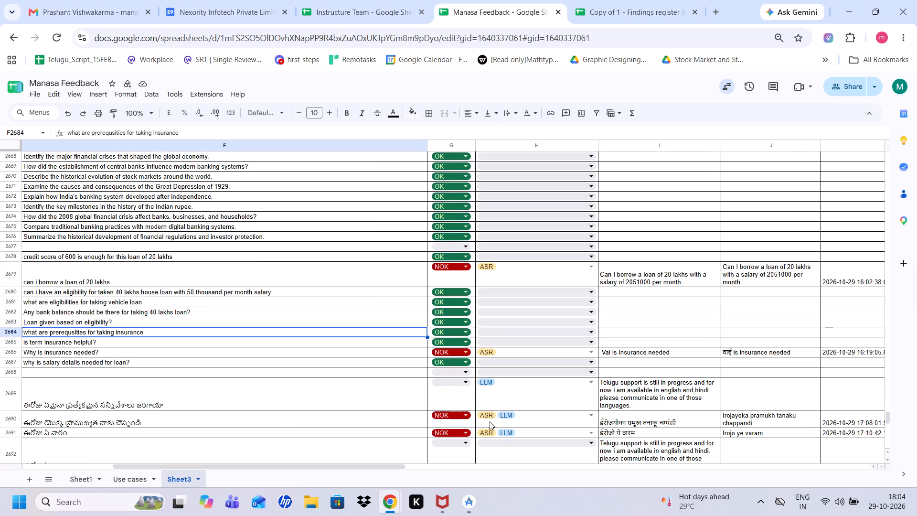
{"action": "key", "text": "Left"}
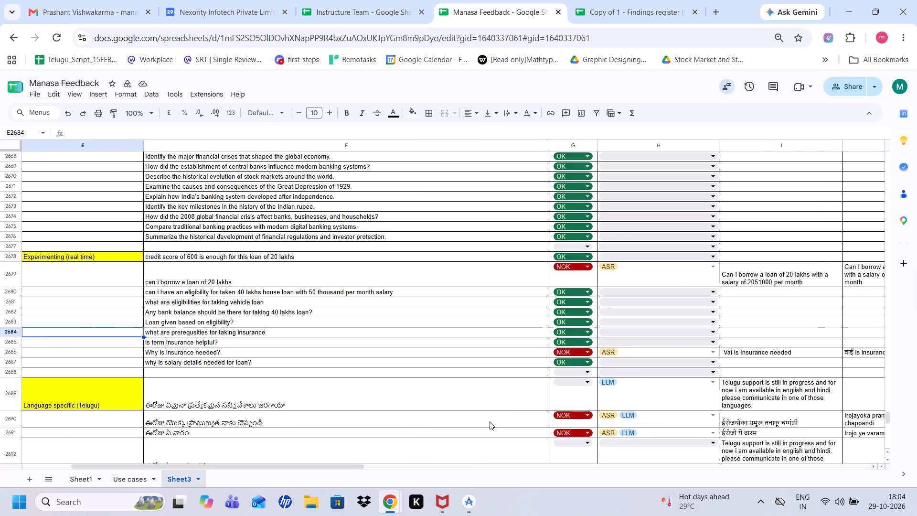
Review the statuses in column G from the insurance questions through the Language specific (Telugu) rows and the empty rows below.
{"action": "key", "text": "Right"}
{"action": "key", "text": "Right"}
{"action": "key", "text": "Down"}
{"action": "key", "text": "Down"}
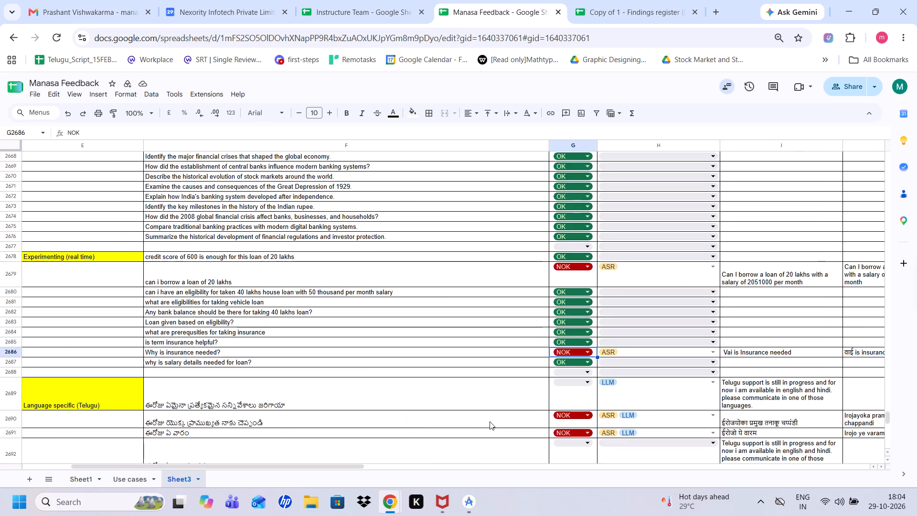
{"action": "key", "text": "Down"}
{"action": "key", "text": "Down"}
{"action": "key", "text": "Down"}
{"action": "key", "text": "Down"}
{"action": "key", "text": "Down"}
{"action": "key", "text": "Down"}
{"action": "key", "text": "Down"}
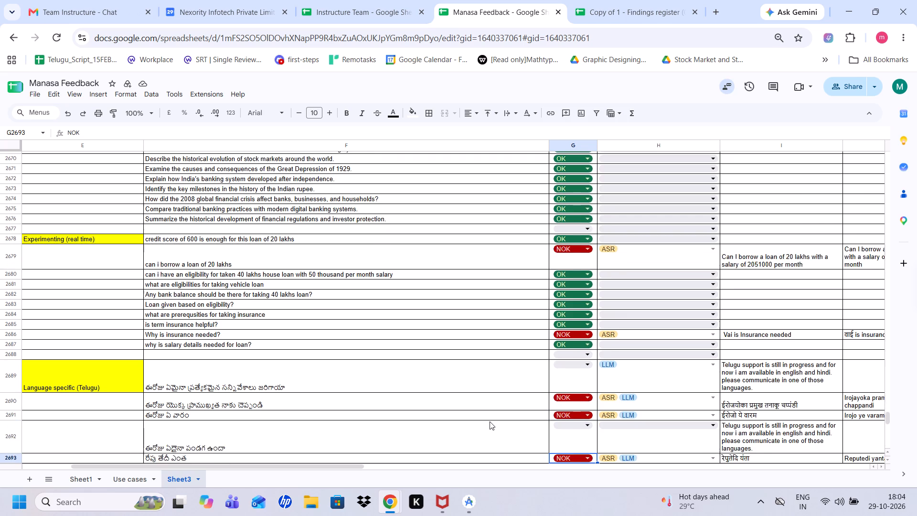
{"action": "key", "text": "Down"}
{"action": "key", "text": "Down"}
{"action": "key", "text": "Down"}
{"action": "key", "text": "Down"}
{"action": "key", "text": "Down"}
{"action": "key", "text": "Down"}
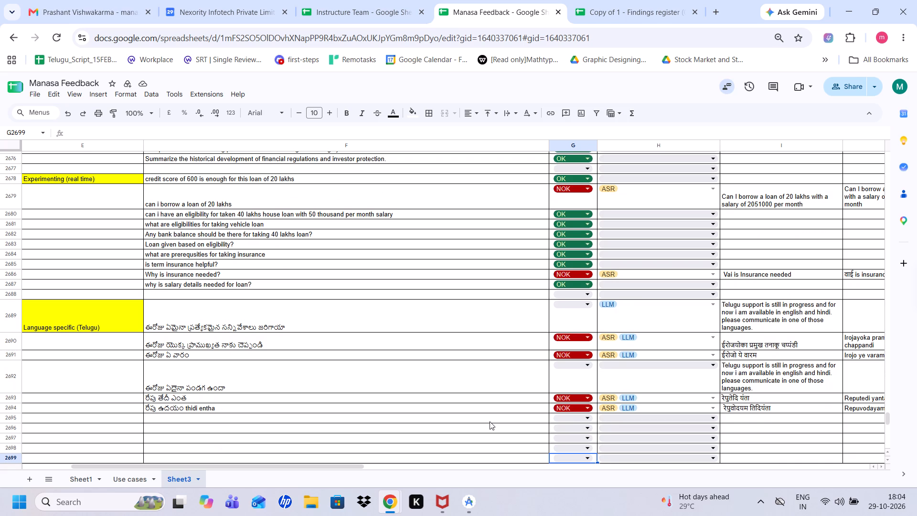
{"action": "key", "text": "Up"}
{"action": "key", "text": "Up"}
{"action": "key", "text": "Up"}
{"action": "key", "text": "Up"}
{"action": "key", "text": "Up"}
{"action": "key", "text": "Up"}
{"action": "key", "text": "Up"}
{"action": "key", "text": "Up"}
{"action": "key", "text": "Up"}
{"action": "key", "text": "Up"}
{"action": "key", "text": "Up"}
{"action": "key", "text": "Up"}
{"action": "key", "text": "Up"}
{"action": "key", "text": "Up"}
{"action": "key", "text": "Up"}
{"action": "key", "text": "Up"}
{"action": "key", "text": "Up"}
{"action": "key", "text": "Up"}
{"action": "key", "text": "Up"}
{"action": "key", "text": "Up"}
{"action": "key", "text": "Up"}
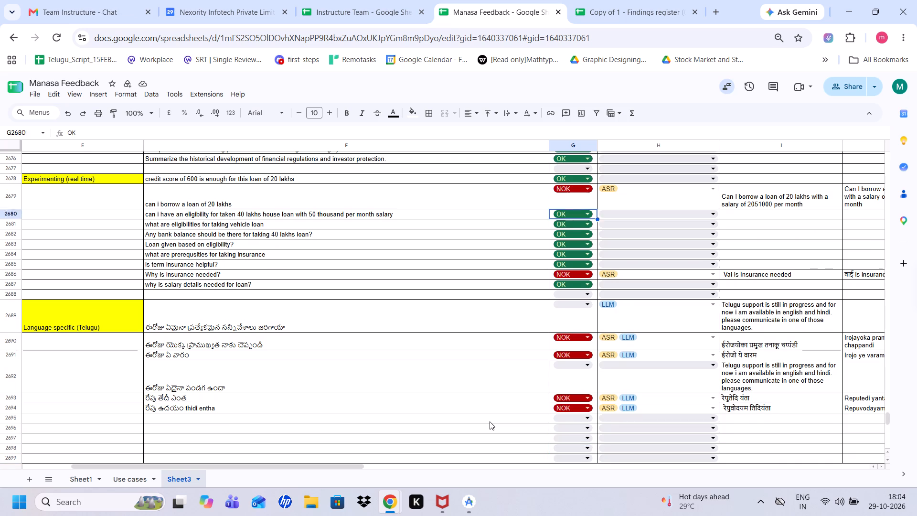
Look over the Savings, Retirement Concepts and General Financial Comparisons questions that have no status in column G.
{"action": "key", "text": "Down"}
{"action": "key", "text": "Down"}
{"action": "key", "text": "Down"}
{"action": "key", "text": "Down"}
{"action": "key", "text": "Down"}
{"action": "key", "text": "Down"}
{"action": "key", "text": "Down"}
{"action": "key", "text": "Down"}
{"action": "key", "text": "Down"}
{"action": "key", "text": "Down"}
{"action": "key", "text": "Down"}
{"action": "key", "text": "Down"}
{"action": "key", "text": "Down"}
{"action": "key", "text": "Down"}
{"action": "key", "text": "Down"}
{"action": "key", "text": "Down"}
{"action": "key", "text": "Down"}
{"action": "key", "text": "Down"}
{"action": "key", "text": "Down"}
{"action": "key", "text": "Down"}
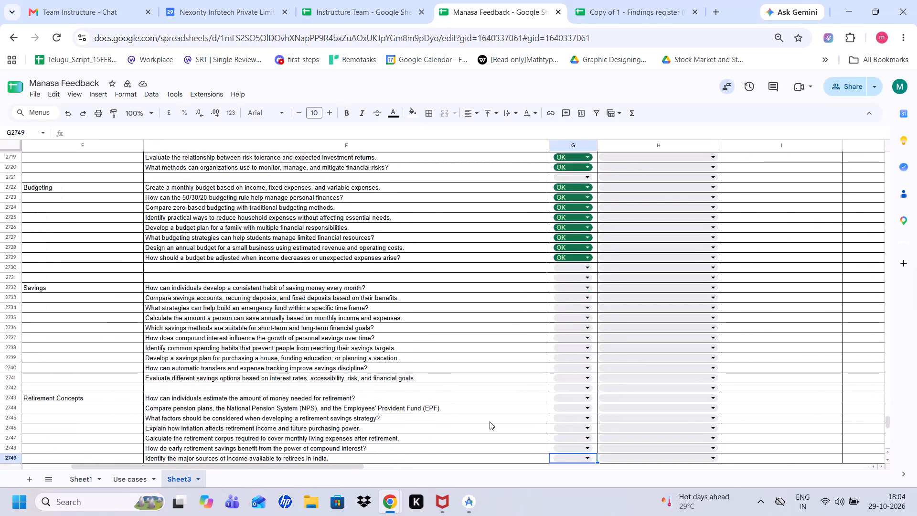
{"action": "key", "text": "Down"}
{"action": "key", "text": "Down"}
{"action": "key", "text": "Down"}
{"action": "key", "text": "Down"}
{"action": "key", "text": "Down"}
{"action": "key", "text": "Down"}
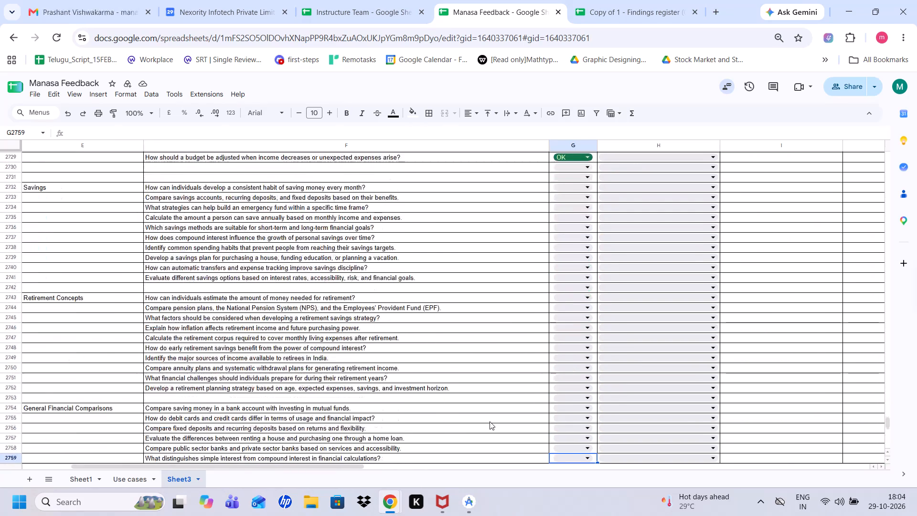
{"action": "key", "text": "Down"}
{"action": "key", "text": "Left"}
{"action": "key", "text": "Left"}
{"action": "key", "text": "Left"}
{"action": "key", "text": "Left"}
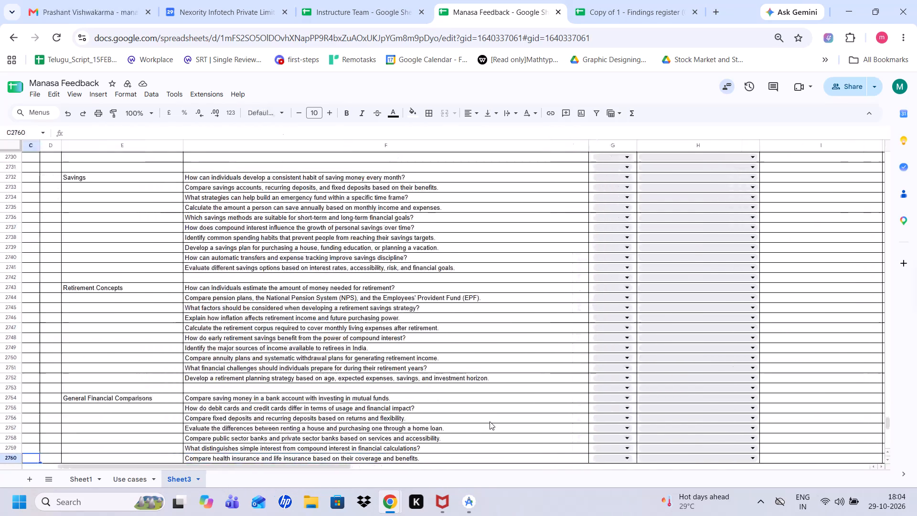
{"action": "key", "text": "Left"}
{"action": "key", "text": "Up"}
{"action": "key", "text": "Up"}
{"action": "key", "text": "Up"}
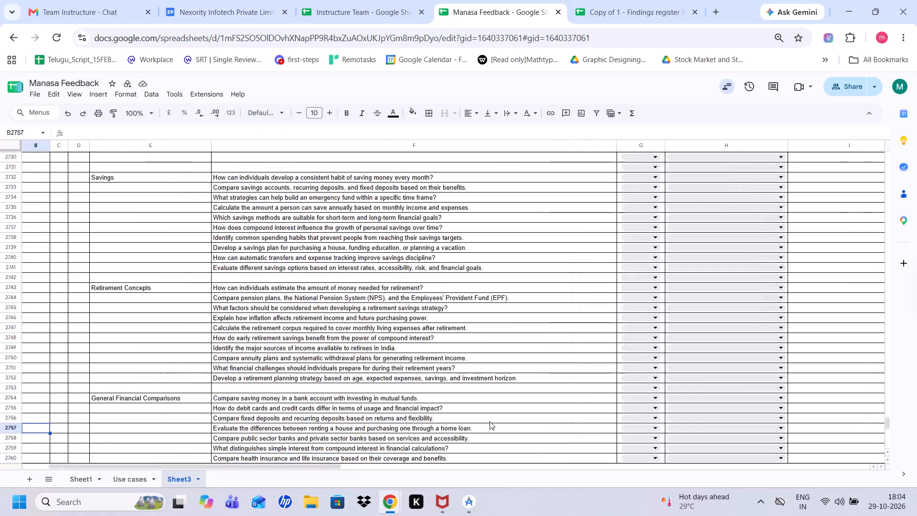
{"action": "key", "text": "Up"}
{"action": "key", "text": "Up"}
{"action": "key", "text": "Up"}
{"action": "key", "text": "Right"}
{"action": "key", "text": "Right"}
{"action": "key", "text": "Right"}
{"action": "key", "text": "Right"}
{"action": "key", "text": "Right"}
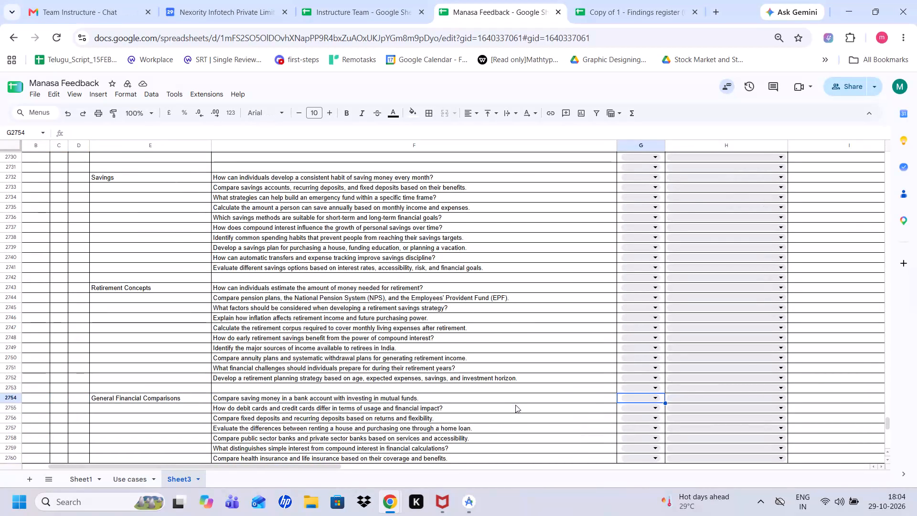
{"action": "left_click", "coordinate": [889, 461]}
{"action": "left_click", "coordinate": [889, 461]}
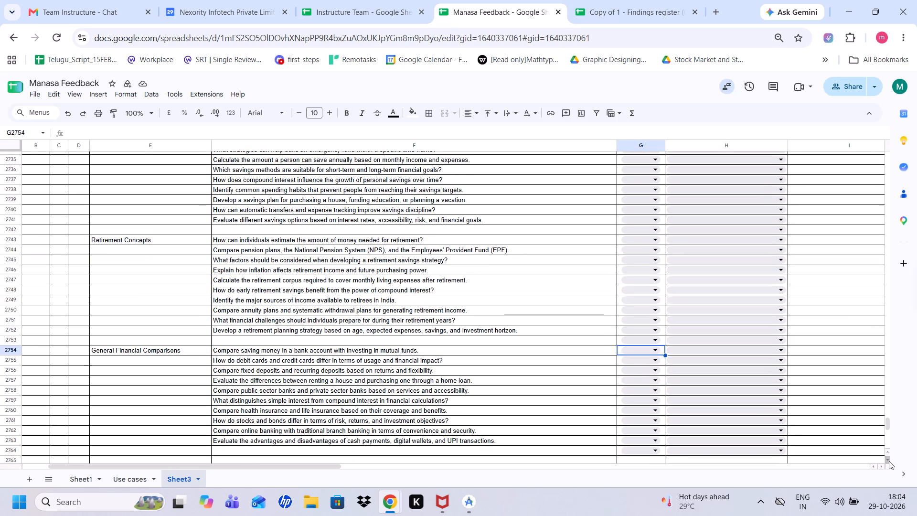
{"action": "left_click", "coordinate": [888, 453]}
{"action": "left_click", "coordinate": [888, 453]}
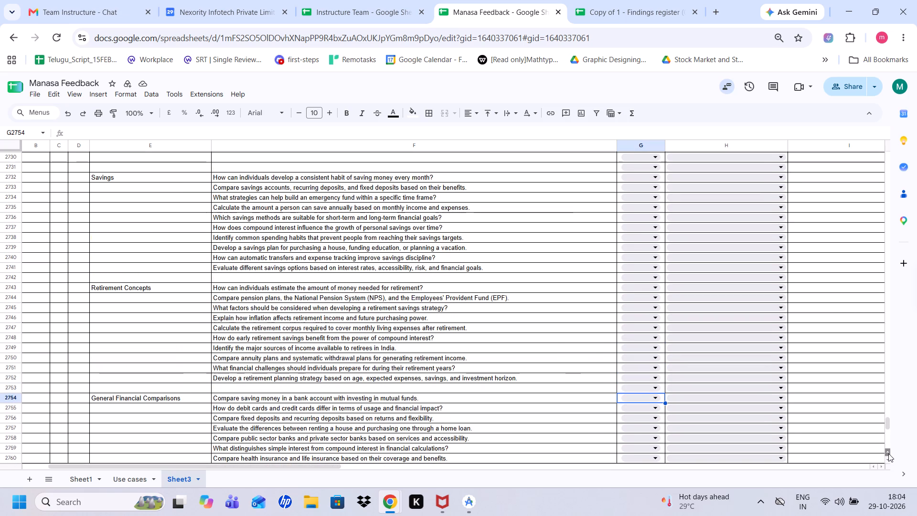
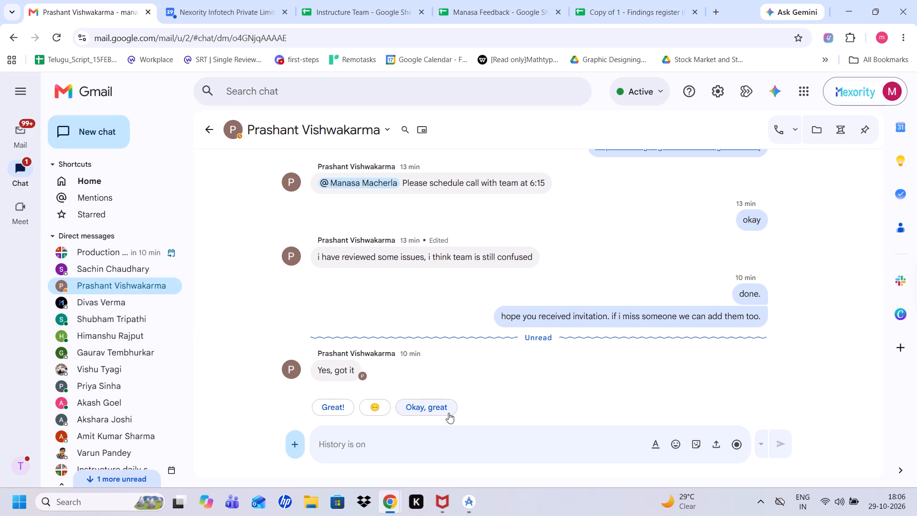
Return to the Manasa Feedback spreadsheet and select the Savings question about common spending habits in row 2738.
{"action": "left_click", "coordinate": [538, 0]}
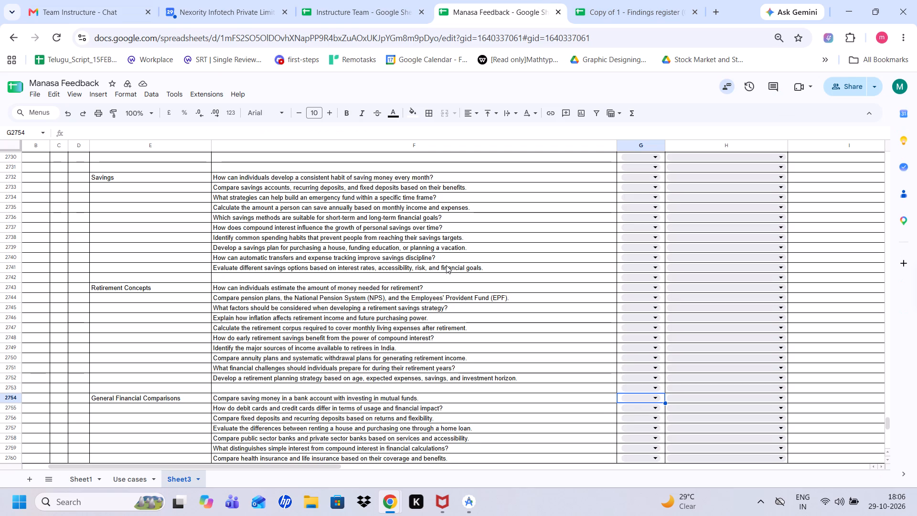
{"action": "left_click", "coordinate": [423, 238]}
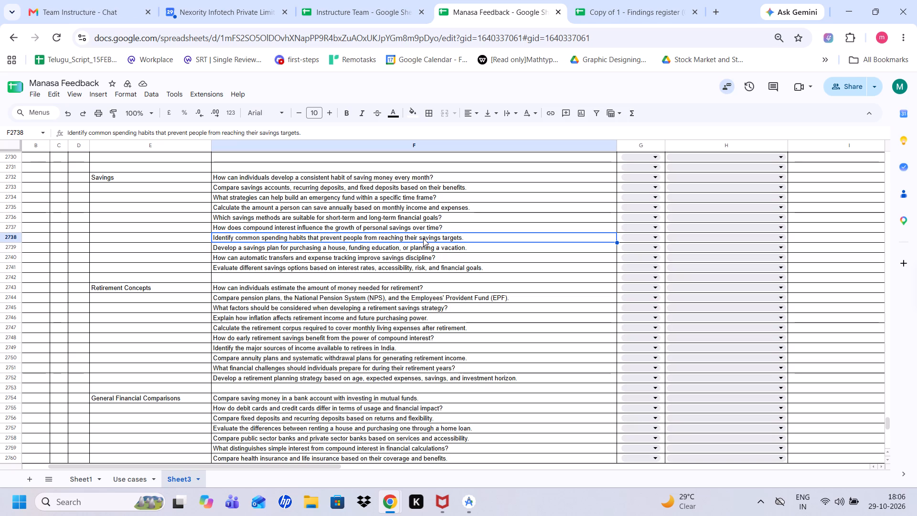
Set the status in column G to OK for the Savings question about developing a consistent monthly saving habit.
{"action": "left_click", "coordinate": [650, 179]}
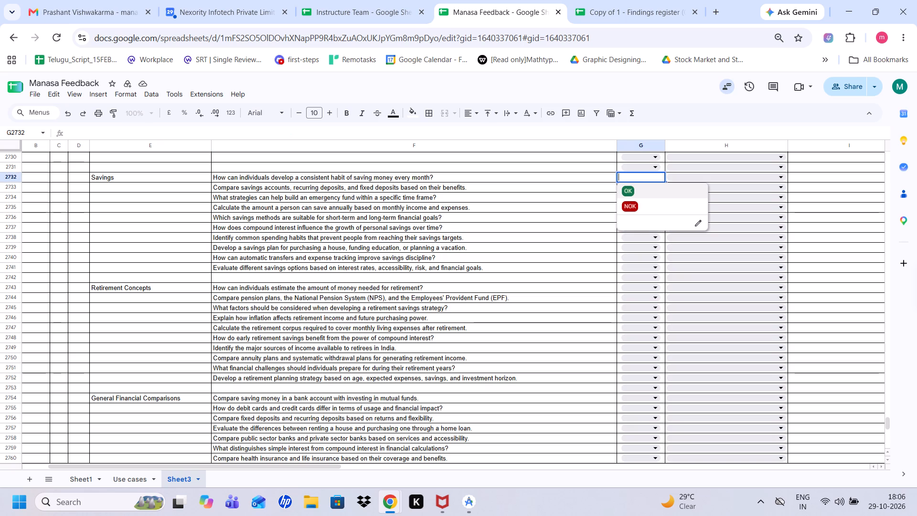
{"action": "left_click", "coordinate": [640, 193]}
{"action": "left_click", "coordinate": [603, 191]}
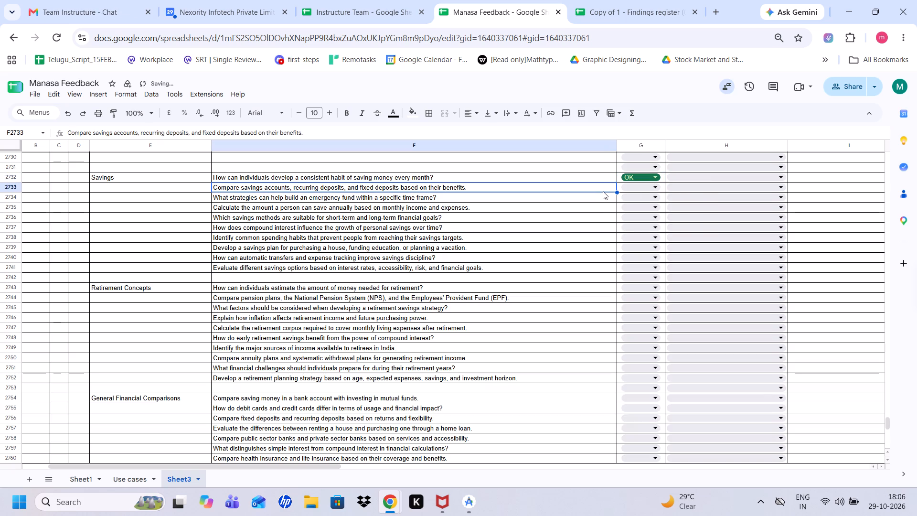
{"action": "left_click", "coordinate": [889, 462]}
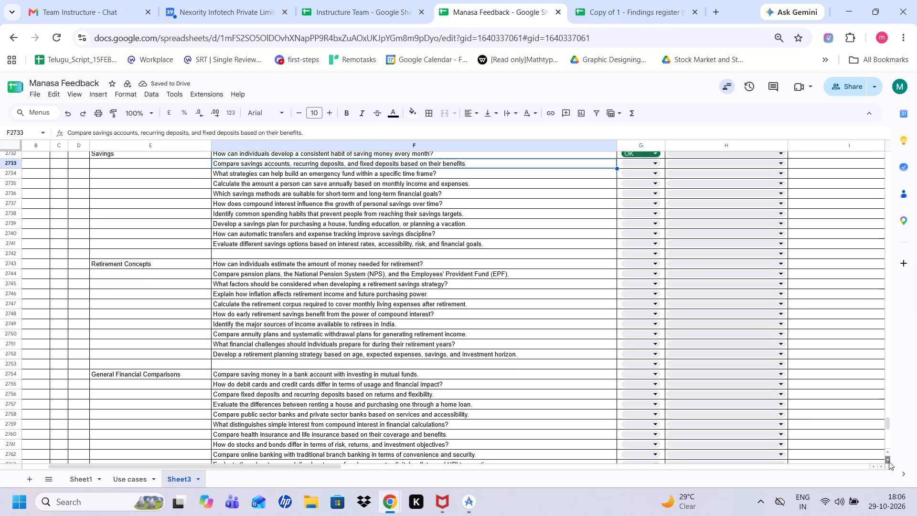
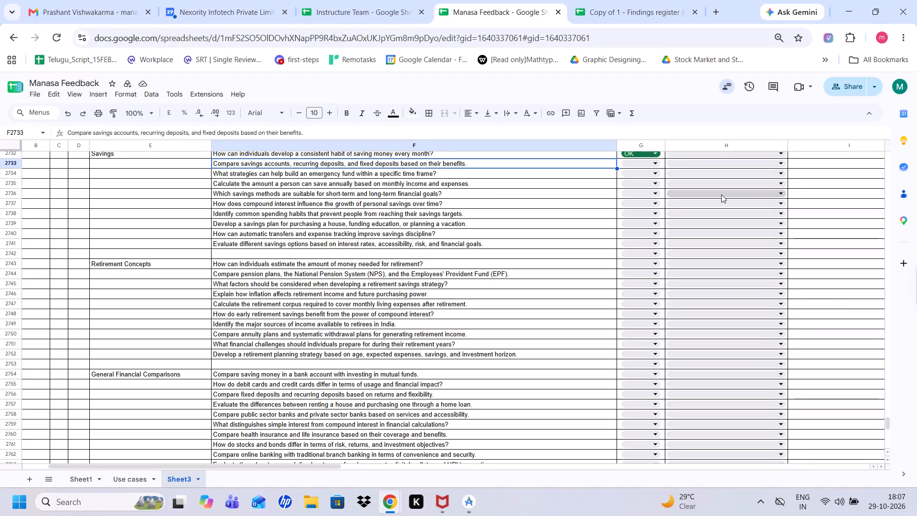
Set the status to OK for the Savings questions comparing savings accounts with deposits and on strategies for building an emergency fund.
{"action": "left_click", "coordinate": [651, 164]}
{"action": "left_click", "coordinate": [640, 171]}
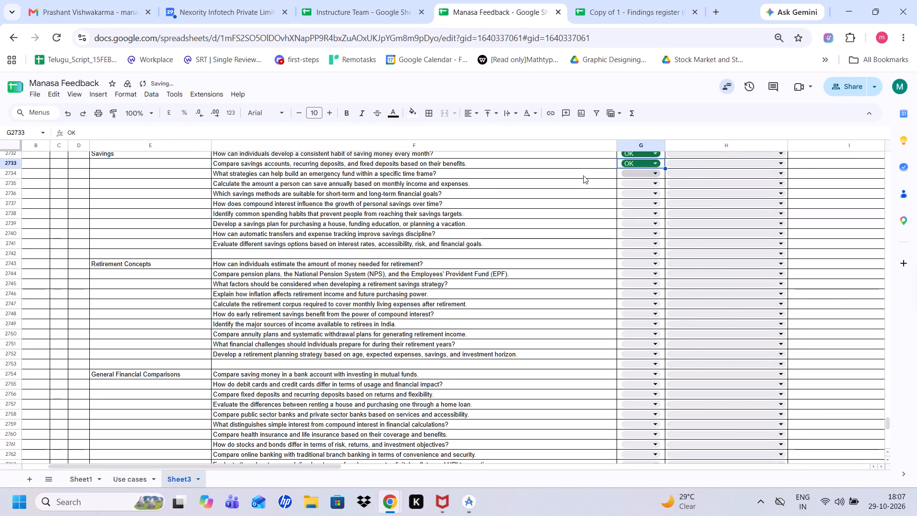
{"action": "left_click", "coordinate": [583, 175]}
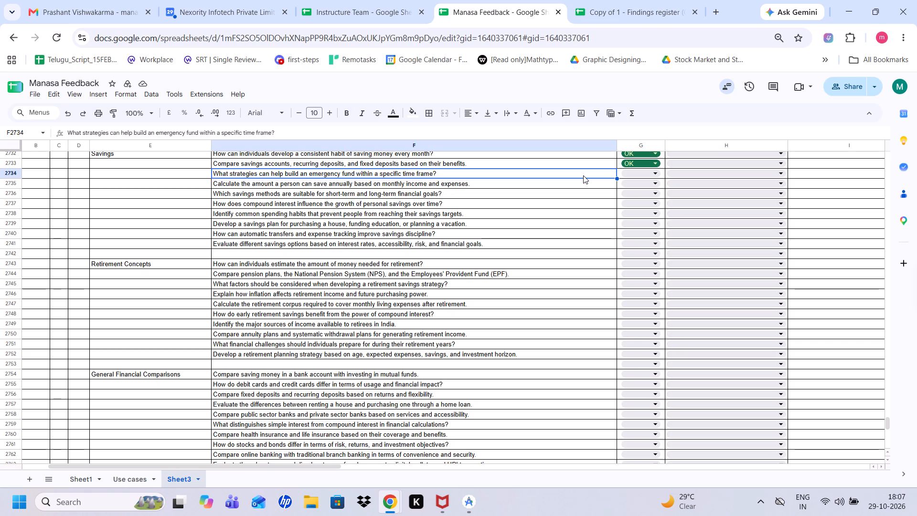
{"action": "left_click", "coordinate": [888, 454]}
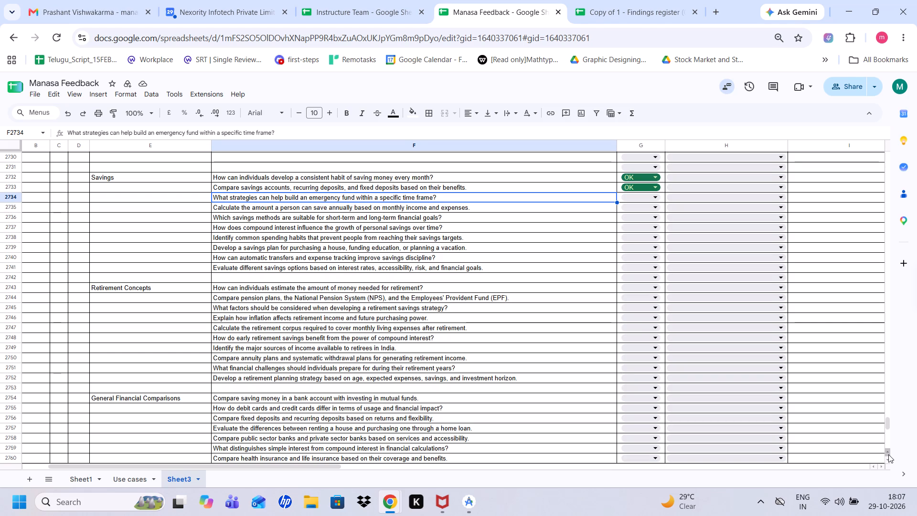
{"action": "left_click", "coordinate": [653, 197]}
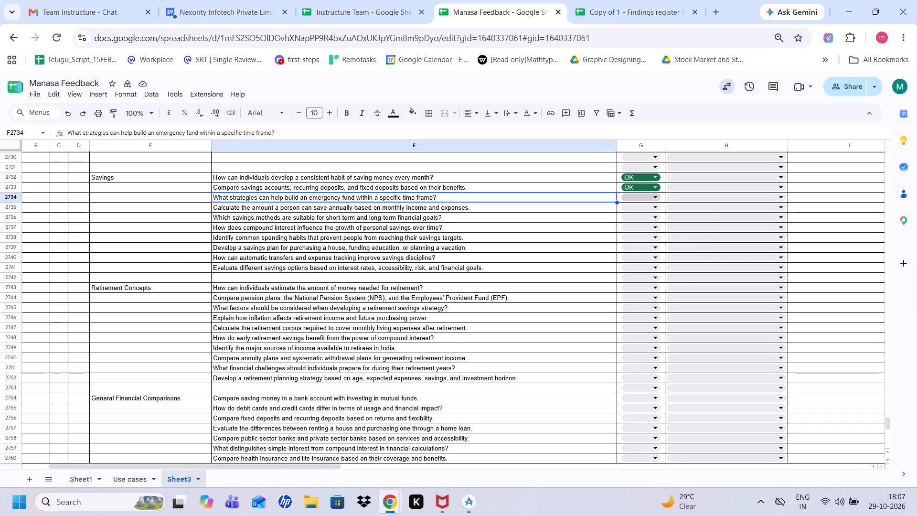
{"action": "left_click", "coordinate": [631, 212]}
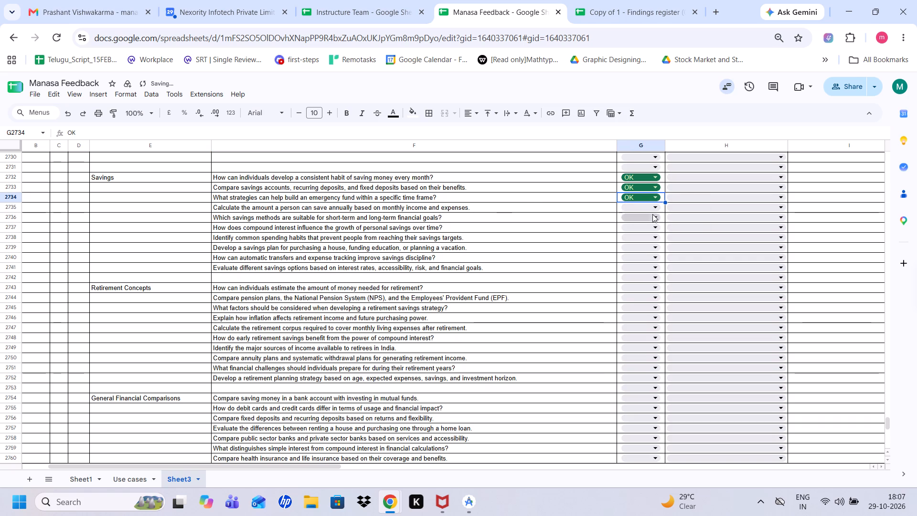
Remove the Savings question about calculating the amount a person can save annually and move the remaining Savings questions up one row.
{"action": "left_click", "coordinate": [511, 208]}
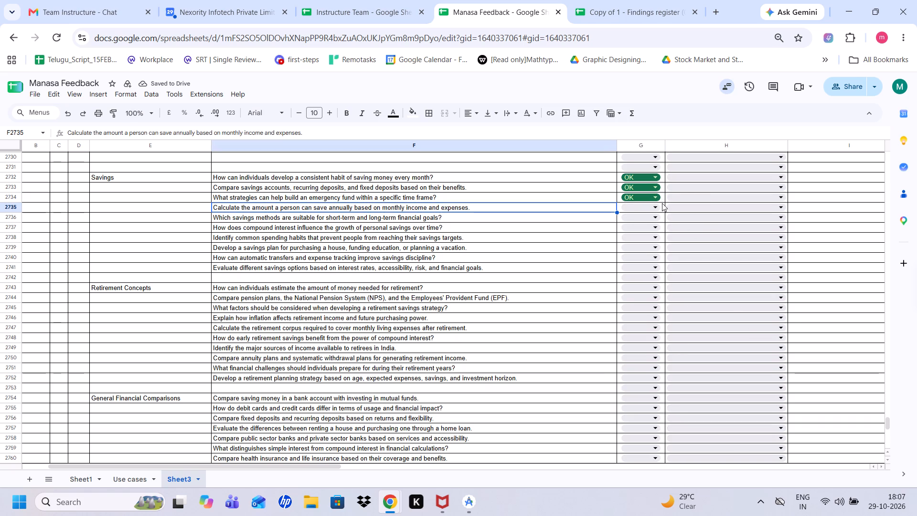
{"action": "left_click", "coordinate": [887, 463]}
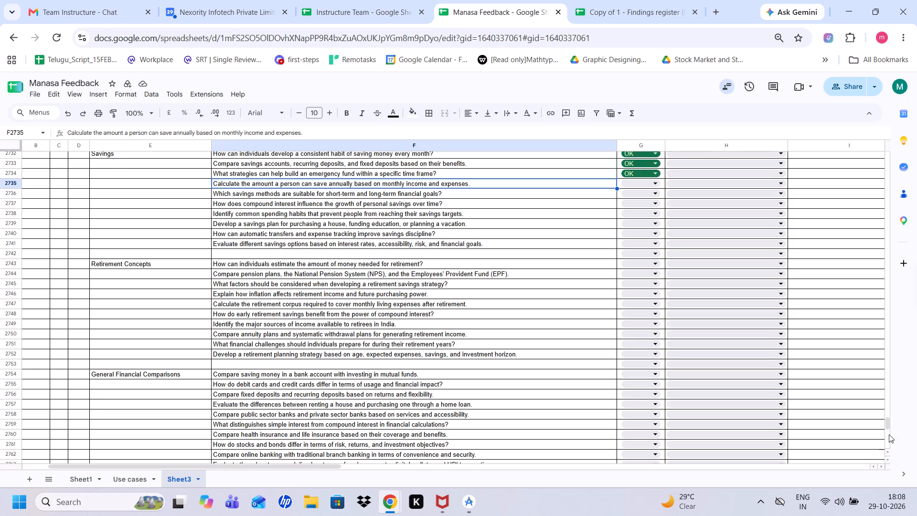
{"action": "key", "text": "BackSpace"}
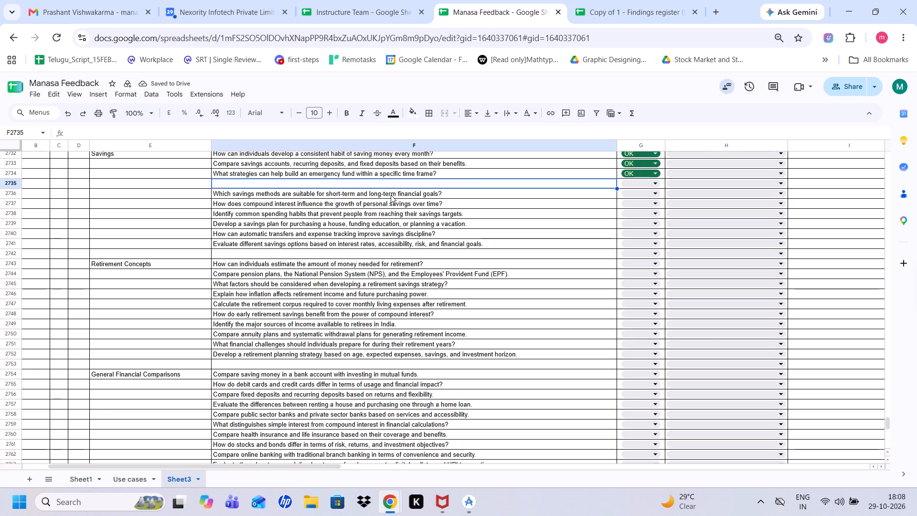
{"action": "left_click_drag", "start_coordinate": [391, 195], "coordinate": [384, 248]}
{"action": "key", "text": "ctrl+x"}
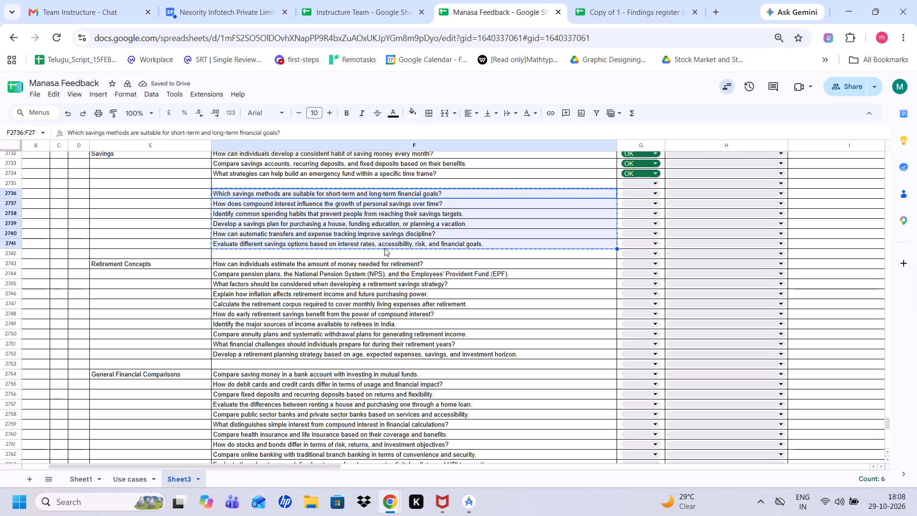
{"action": "left_click_drag", "start_coordinate": [359, 186], "coordinate": [356, 240]}
{"action": "key", "text": "ctrl+v"}
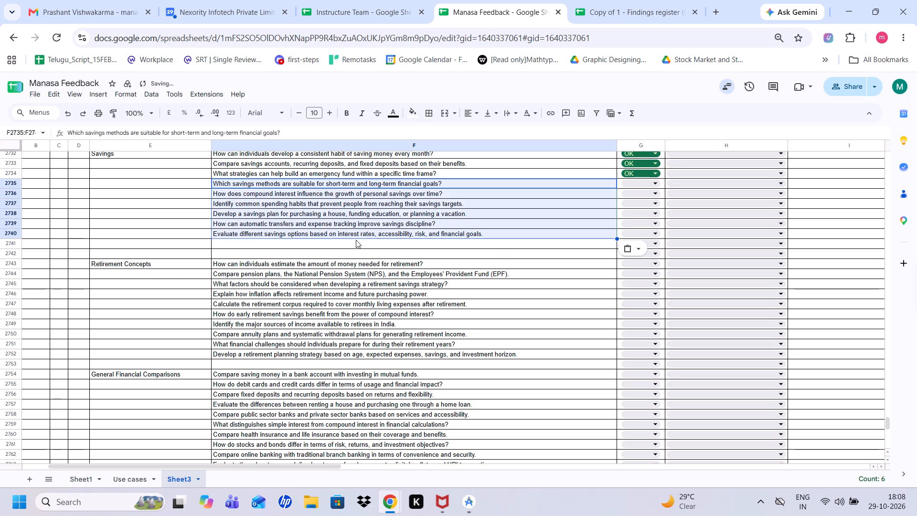
{"action": "left_click", "coordinate": [513, 208]}
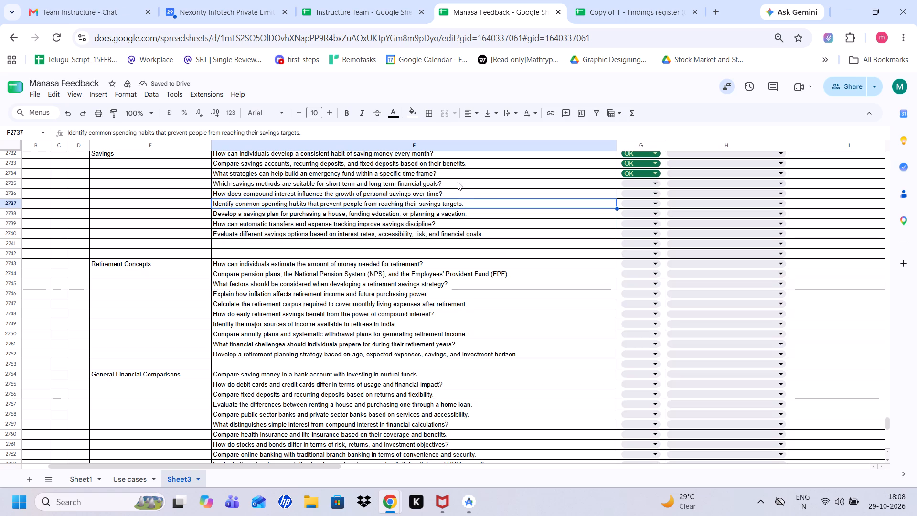
Set the status to OK for the Savings questions on short- and long-term savings methods, compound interest, and common spending habits.
{"action": "left_click", "coordinate": [455, 185]}
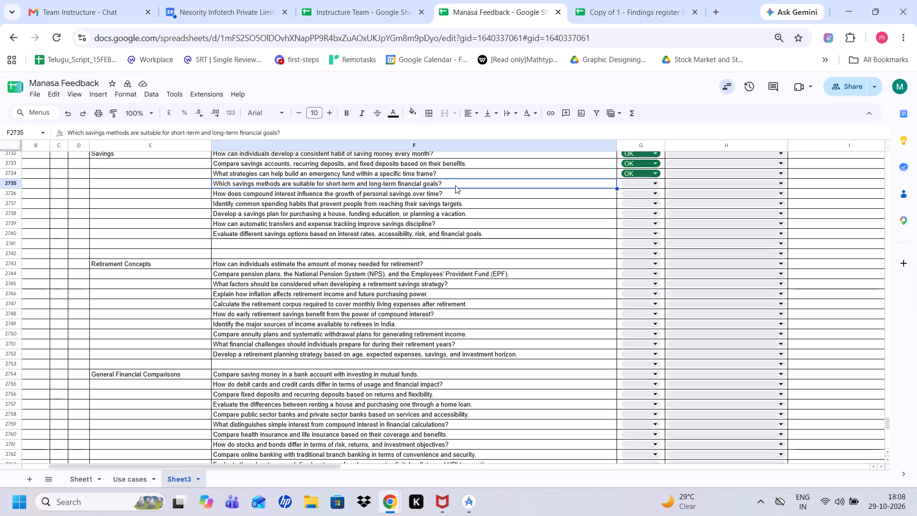
{"action": "left_click", "coordinate": [653, 185]}
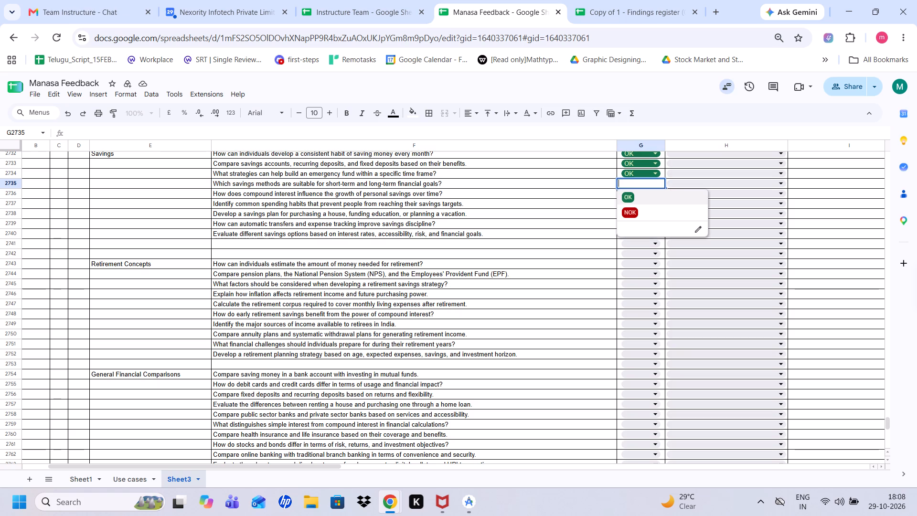
{"action": "left_click", "coordinate": [640, 195]}
{"action": "left_click", "coordinate": [579, 192]}
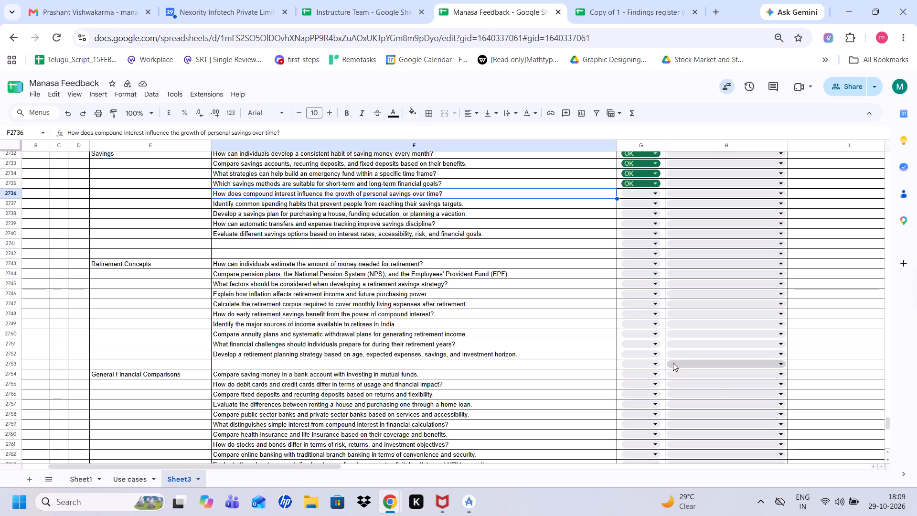
{"action": "left_click", "coordinate": [649, 195]}
{"action": "left_click", "coordinate": [633, 208]}
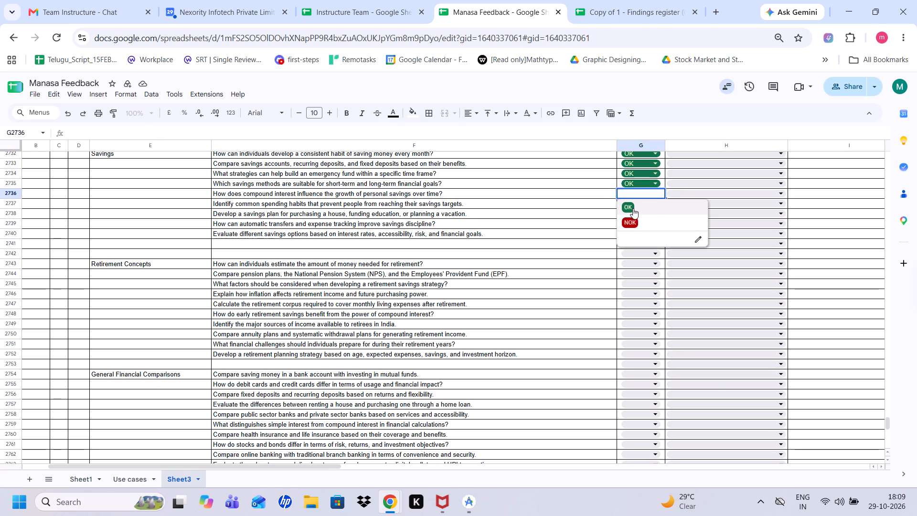
{"action": "left_click", "coordinate": [602, 209]}
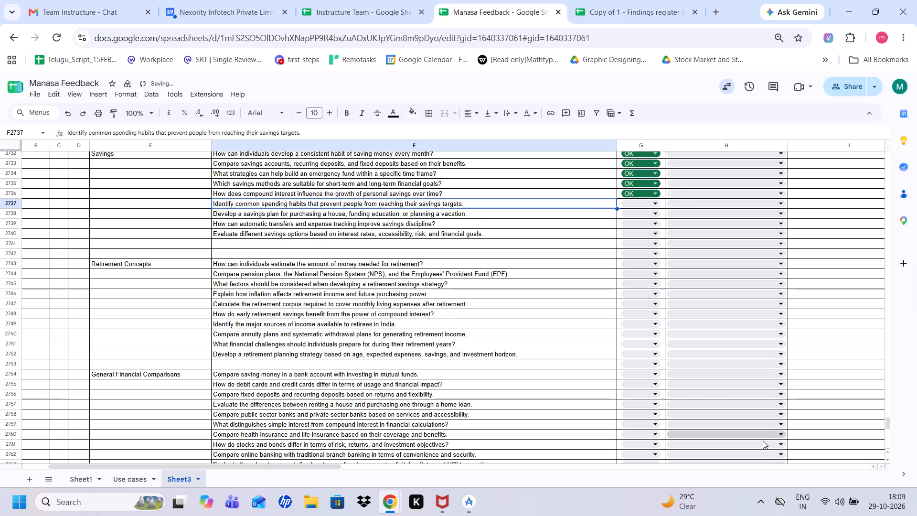
{"action": "left_click", "coordinate": [890, 462]}
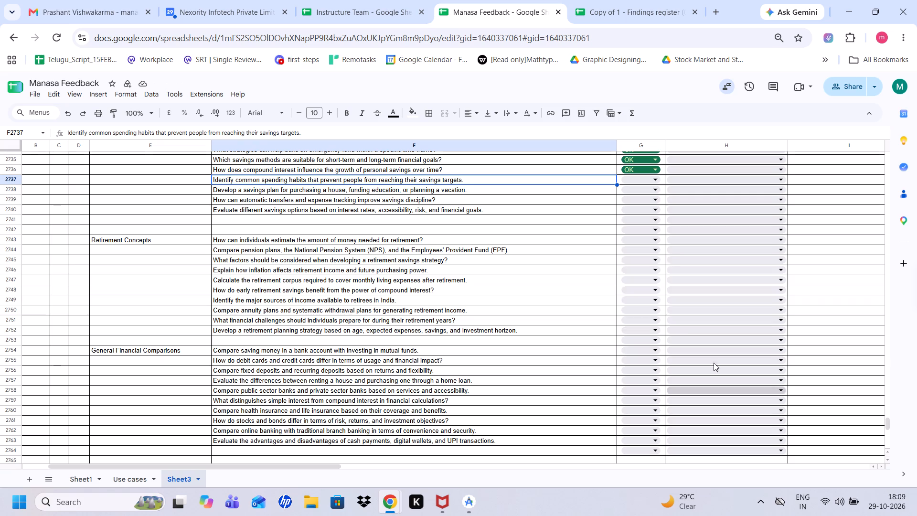
{"action": "left_click", "coordinate": [653, 176]}
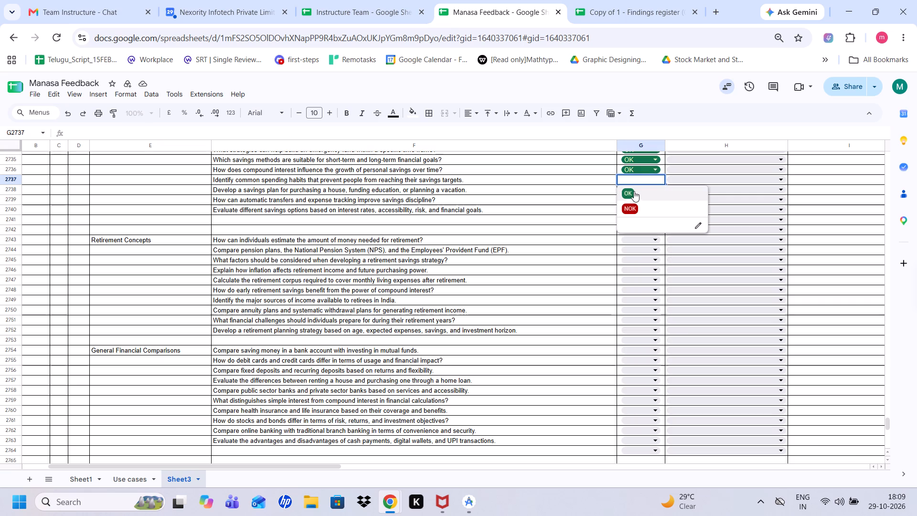
{"action": "left_click", "coordinate": [632, 192]}
{"action": "left_click", "coordinate": [594, 190]}
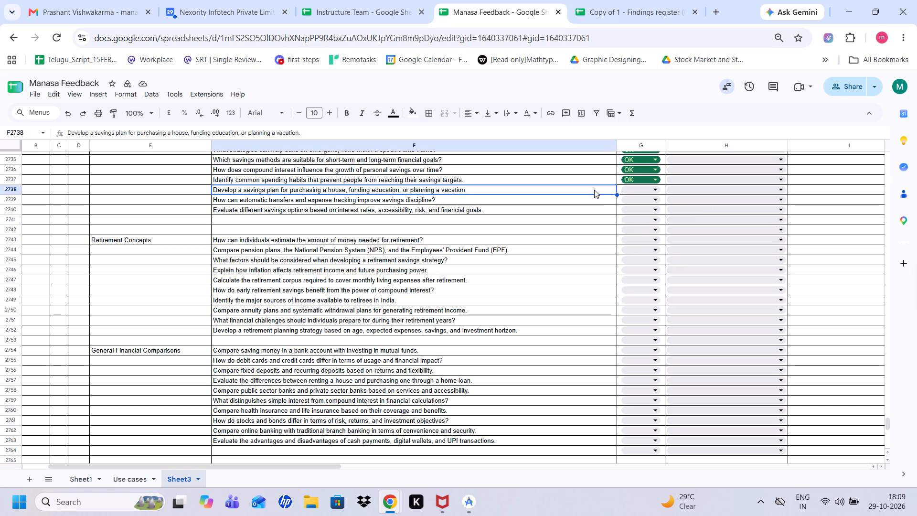
Check the direct message chat in Gmail and the Instructure Team spreadsheet, and return to the Manasa Feedback spreadsheet.
{"action": "left_click", "coordinate": [98, 0]}
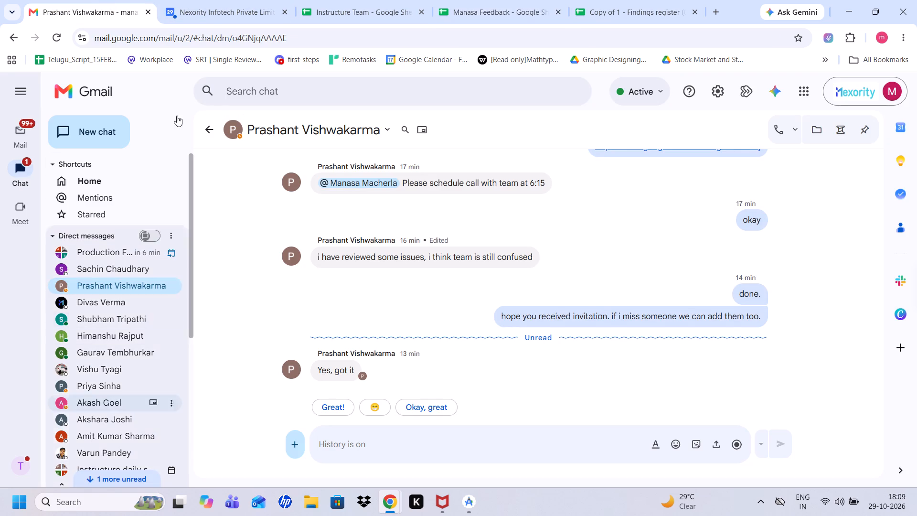
{"action": "left_click", "coordinate": [331, 4]}
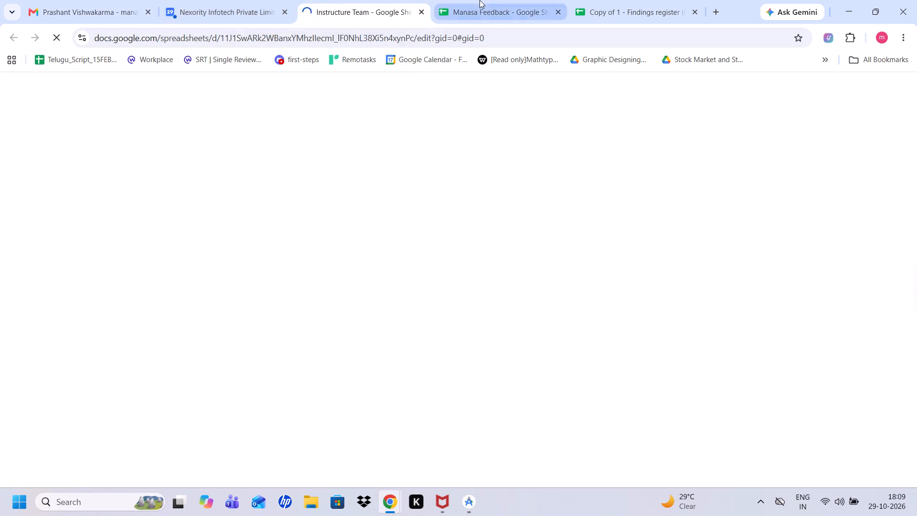
{"action": "left_click", "coordinate": [480, 0]}
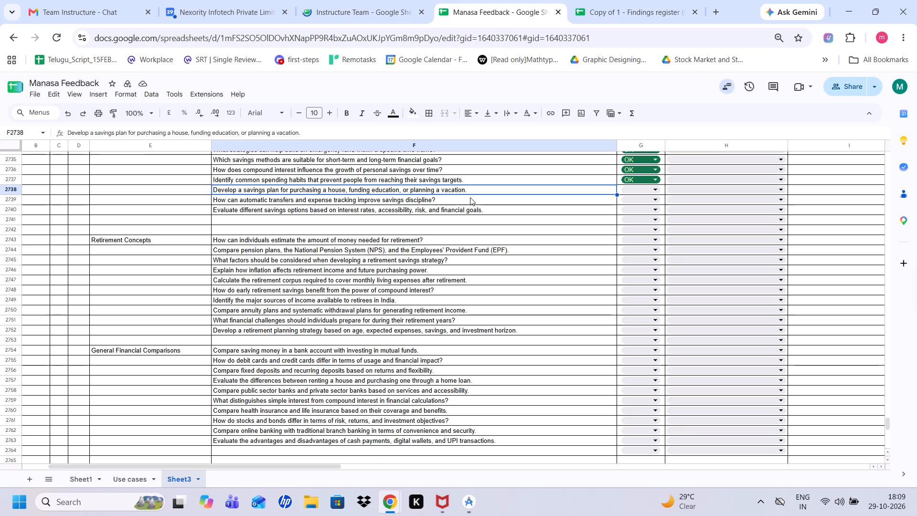
Remove the question about a savings plan for a house, education or vacation and move the last two Savings questions up one row.
{"action": "key", "text": "BackSpace"}
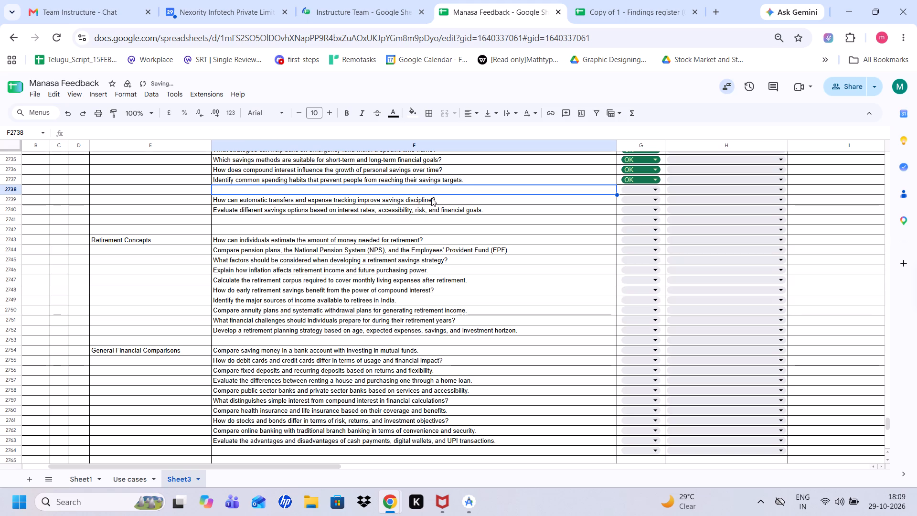
{"action": "left_click_drag", "start_coordinate": [431, 198], "coordinate": [427, 212]}
{"action": "key", "text": "ctrl+x"}
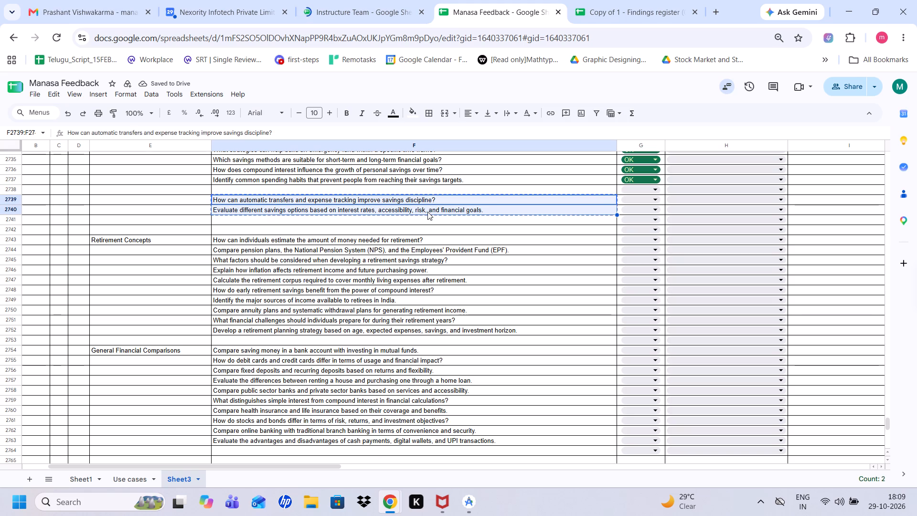
{"action": "left_click_drag", "start_coordinate": [428, 191], "coordinate": [426, 210]}
{"action": "key", "text": "ctrl+v"}
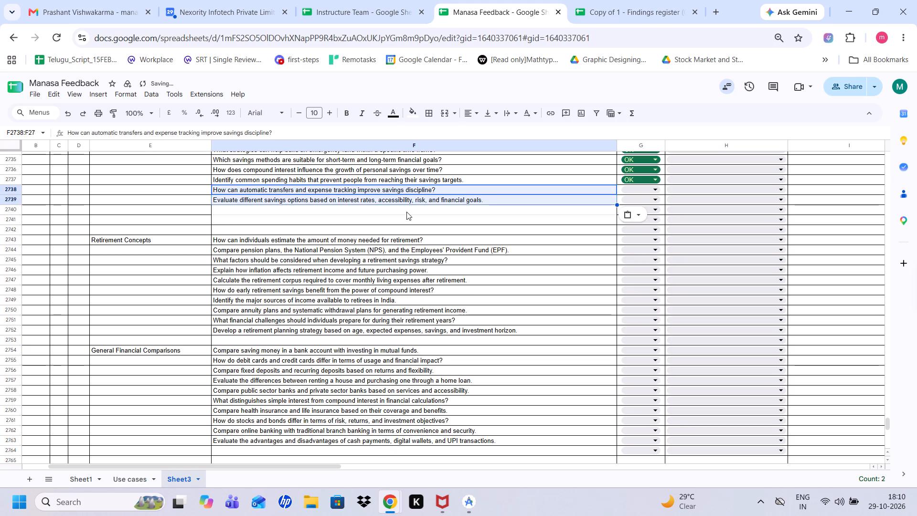
Delete the empty rows 2740 to 2741 below the Savings questions.
{"action": "left_click_drag", "start_coordinate": [16, 210], "coordinate": [15, 219]}
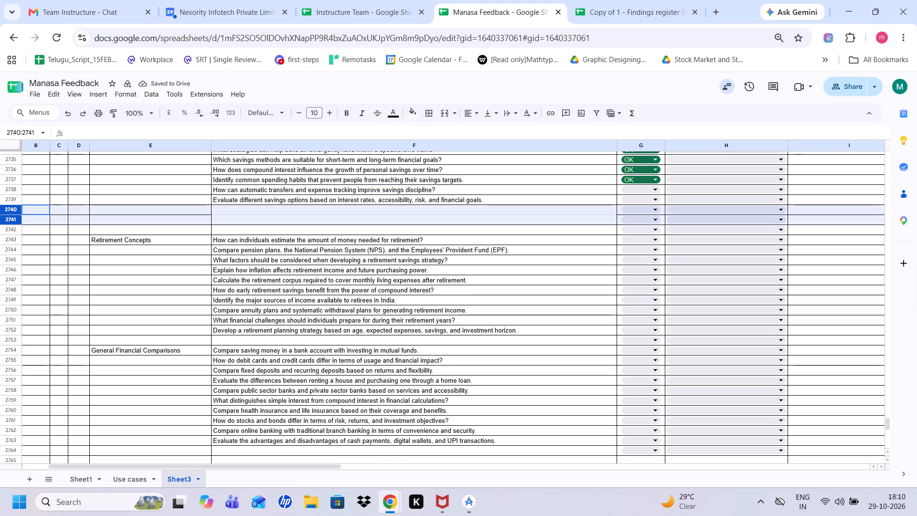
{"action": "left_click_drag", "start_coordinate": [15, 219], "coordinate": [15, 223]}
{"action": "right_click", "coordinate": [10, 220]}
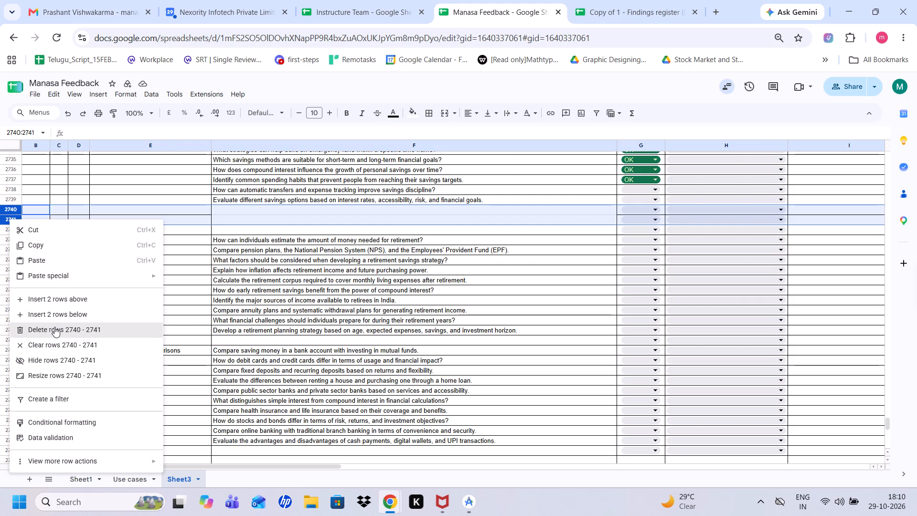
{"action": "left_click", "coordinate": [54, 327]}
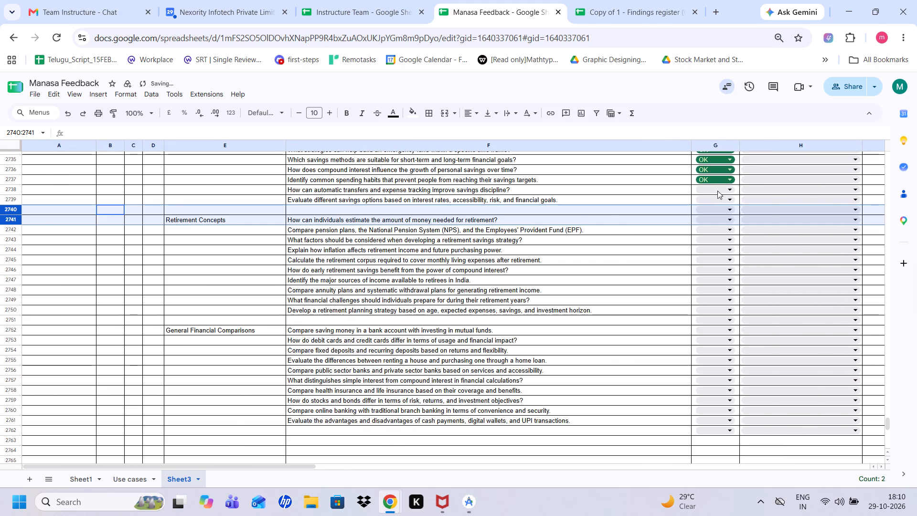
Set the status to OK for the Savings question about automatic transfers and expense tracking improving savings discipline.
{"action": "left_click", "coordinate": [682, 194]}
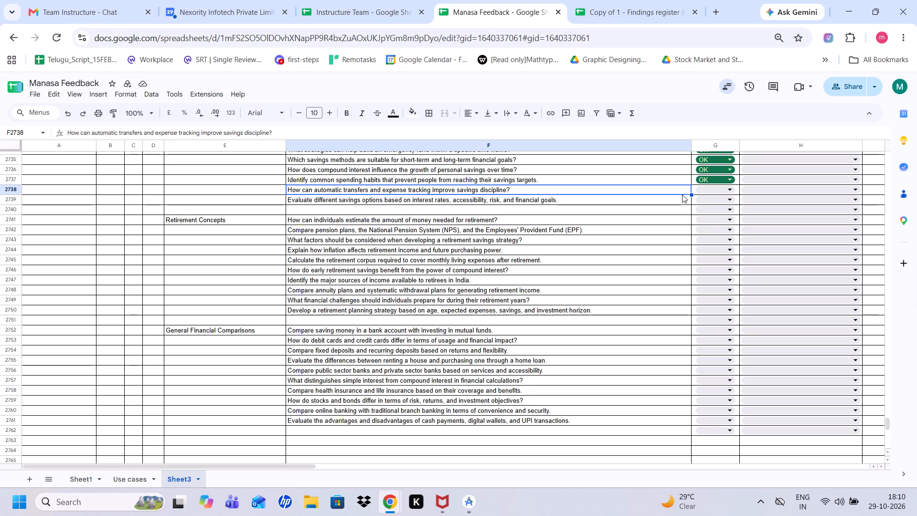
{"action": "left_click_drag", "start_coordinate": [302, 467], "coordinate": [321, 470]}
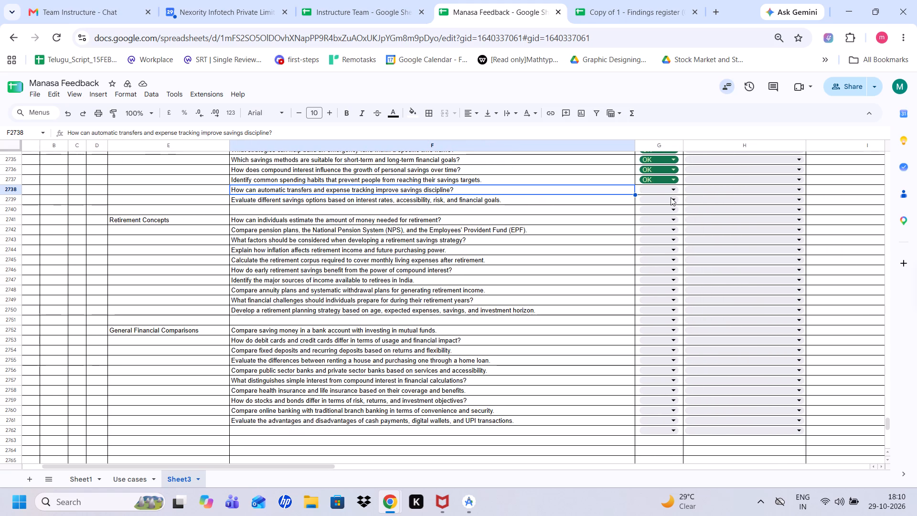
{"action": "left_click", "coordinate": [674, 192]}
{"action": "left_click", "coordinate": [653, 202]}
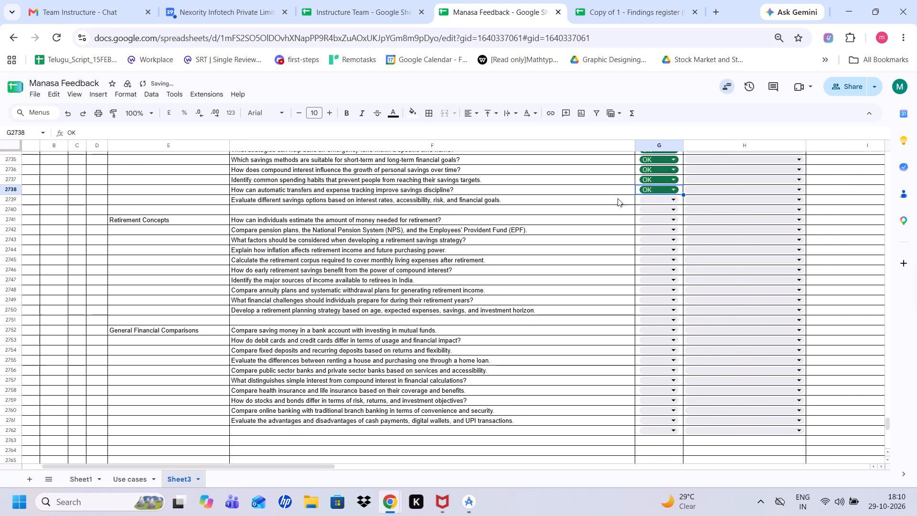
Set the status to OK for the Savings question about evaluating savings options by interest rates, accessibility, risk and financial goals.
{"action": "left_click", "coordinate": [615, 198]}
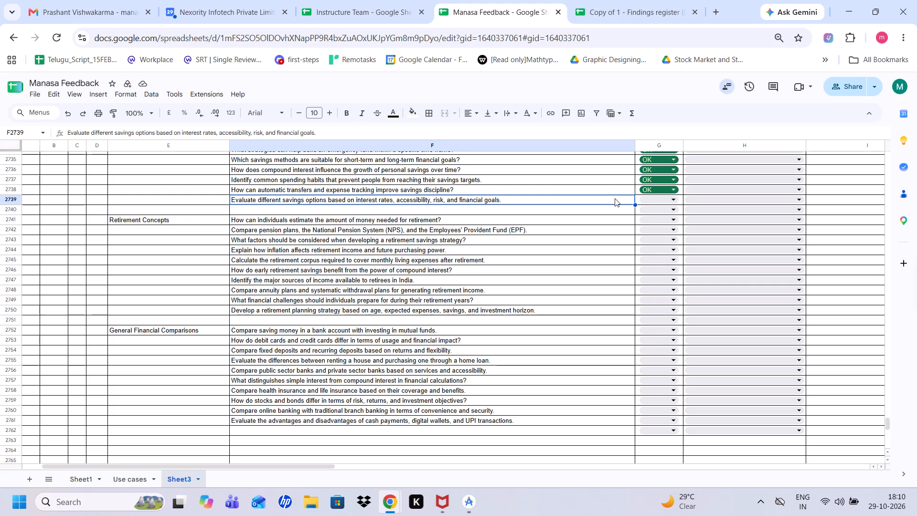
{"action": "left_click", "coordinate": [668, 201]}
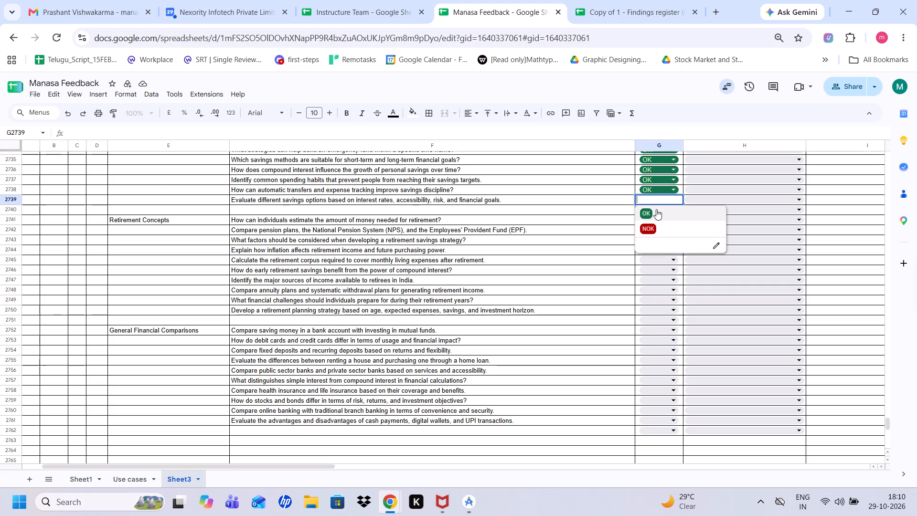
{"action": "left_click", "coordinate": [649, 218]}
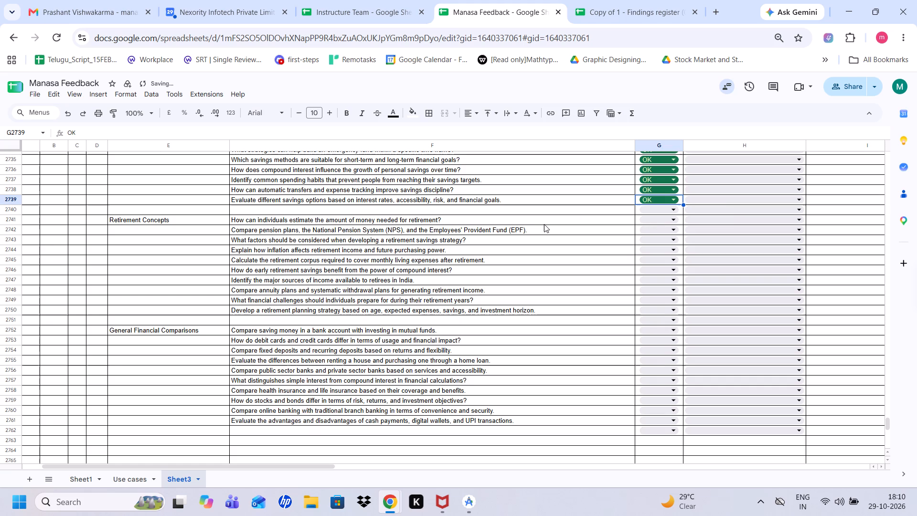
{"action": "left_click", "coordinate": [544, 224]}
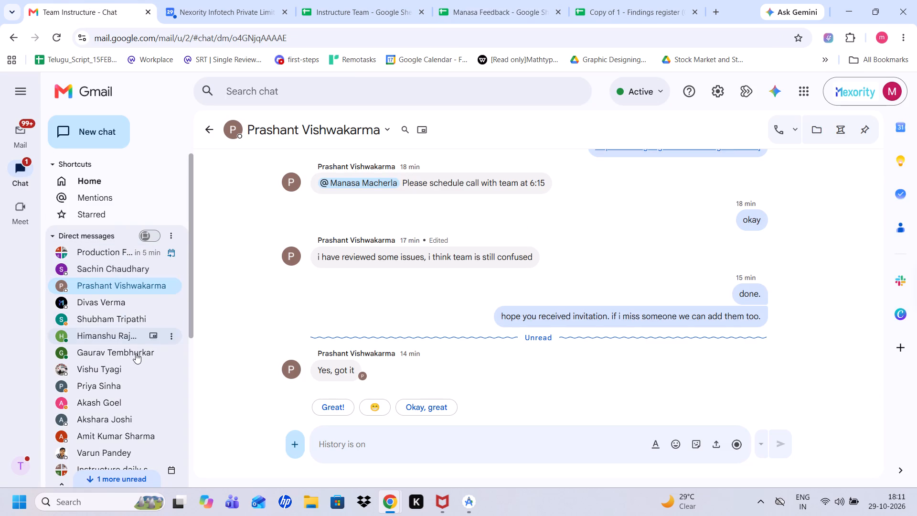
{"action": "left_click", "coordinate": [247, 0]}
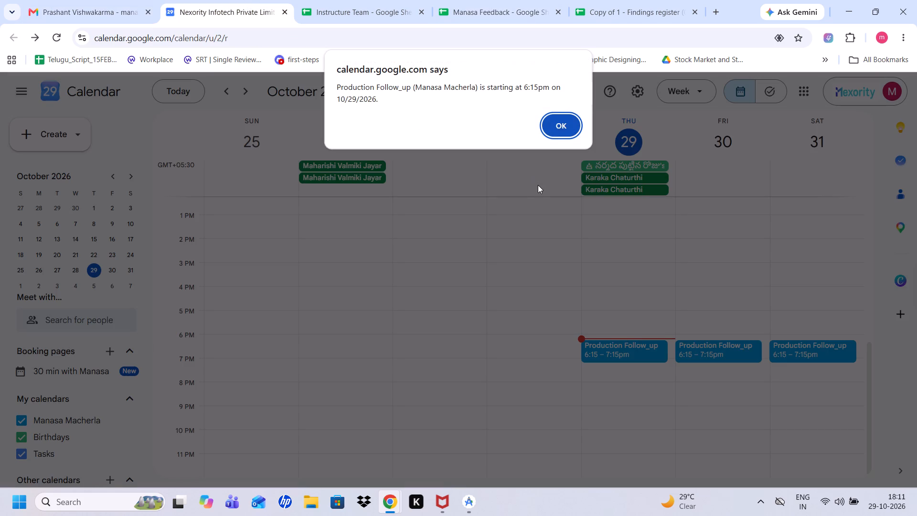
{"action": "left_click", "coordinate": [560, 125]}
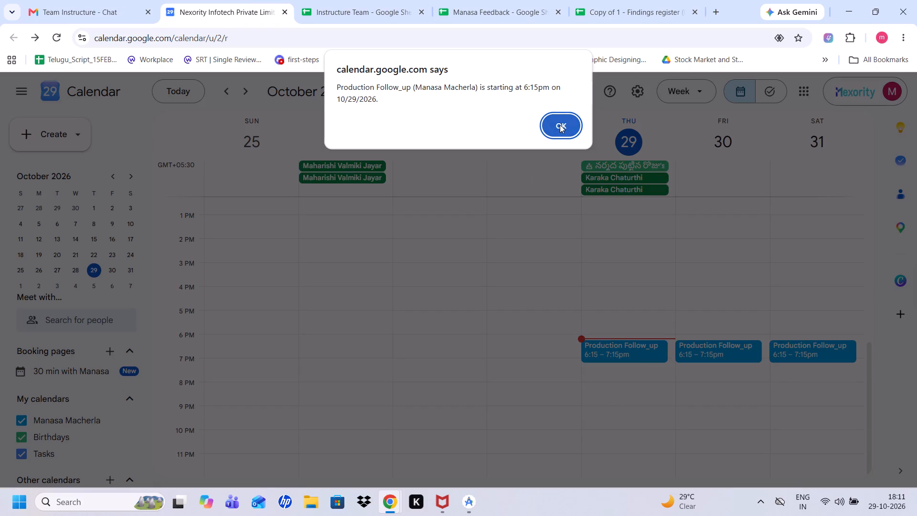
{"action": "left_click", "coordinate": [619, 354]}
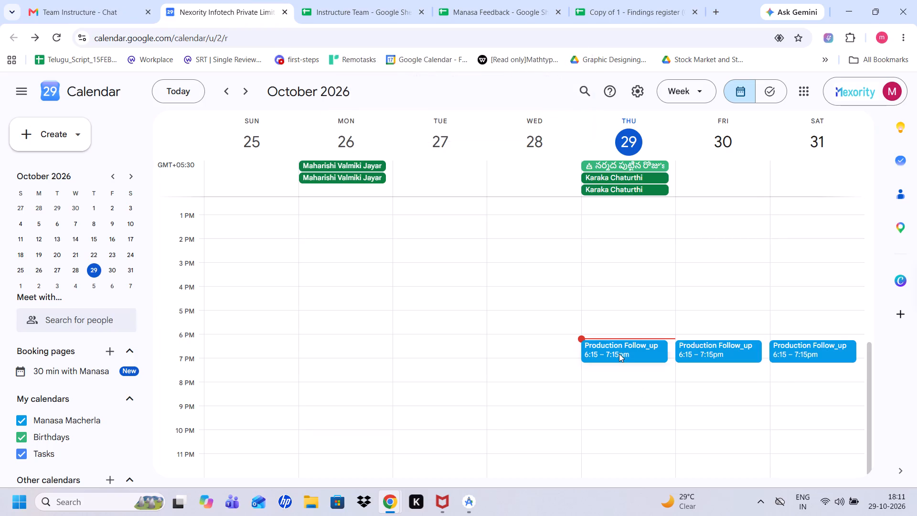
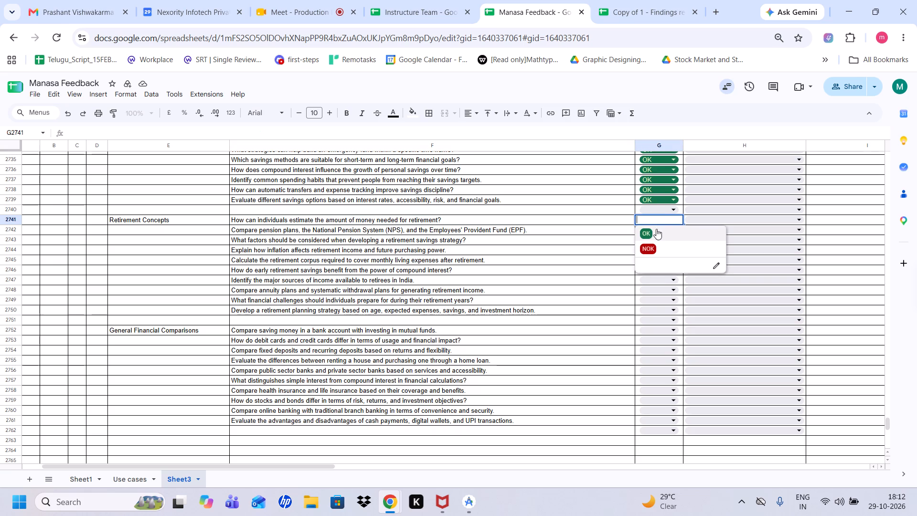
Set the status to OK for the Retirement Concepts questions on estimating money needed for retirement and comparing pension plans, NPS and EPF.
{"action": "left_click", "coordinate": [649, 233]}
{"action": "left_click", "coordinate": [613, 231]}
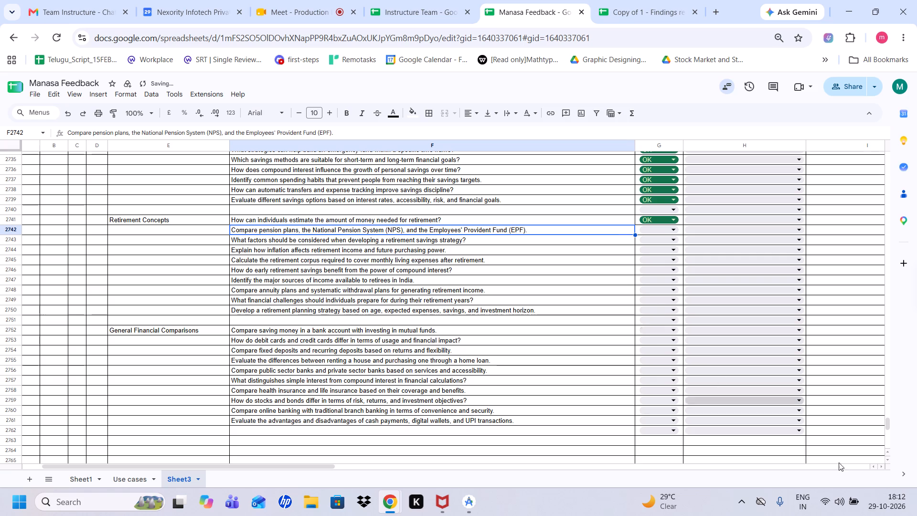
{"action": "left_click", "coordinate": [890, 462]}
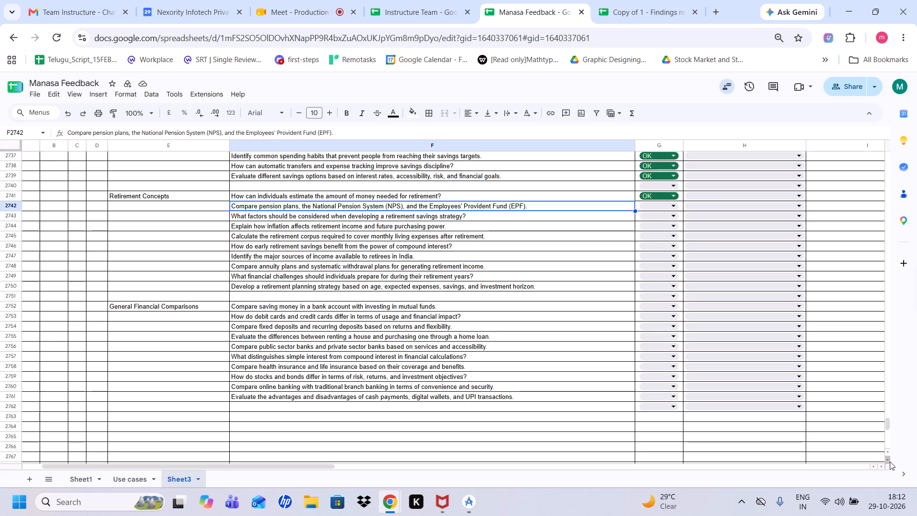
{"action": "left_click", "coordinate": [673, 206]}
{"action": "left_click", "coordinate": [650, 218]}
{"action": "left_click", "coordinate": [614, 218]}
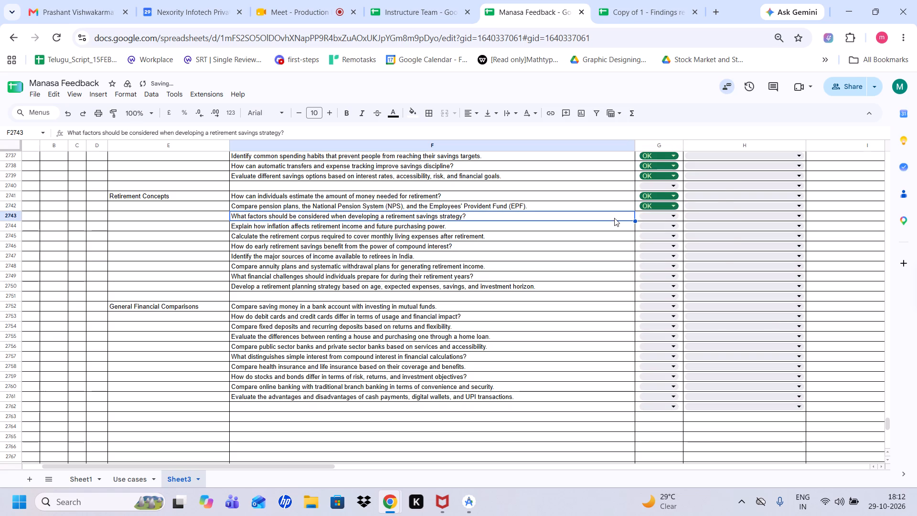
Set the status to OK for the Retirement Concepts question about factors to consider when developing a retirement savings strategy.
{"action": "left_click", "coordinate": [885, 461]}
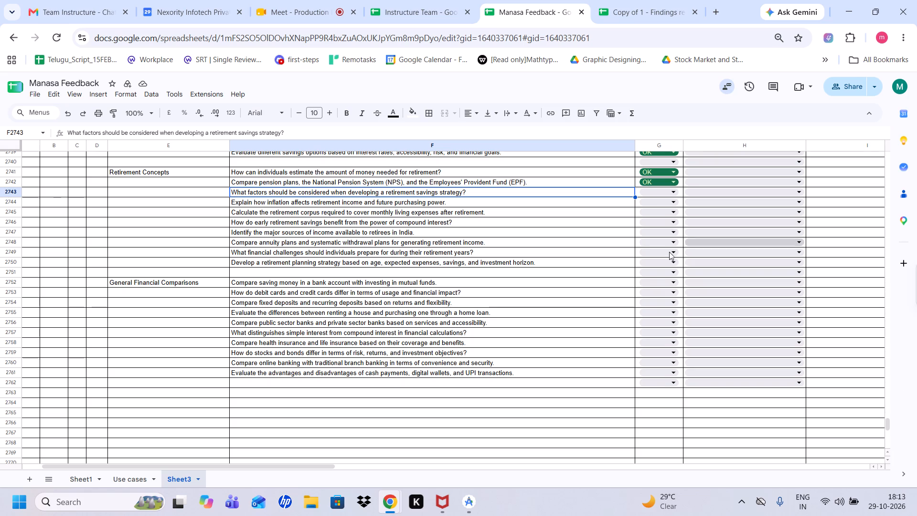
{"action": "left_click", "coordinate": [675, 192]}
{"action": "left_click", "coordinate": [660, 204]}
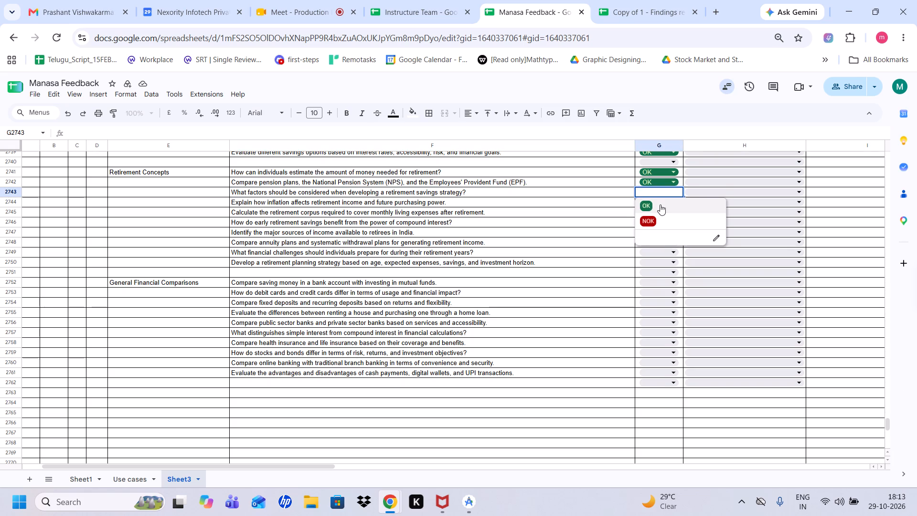
{"action": "left_click", "coordinate": [628, 205]}
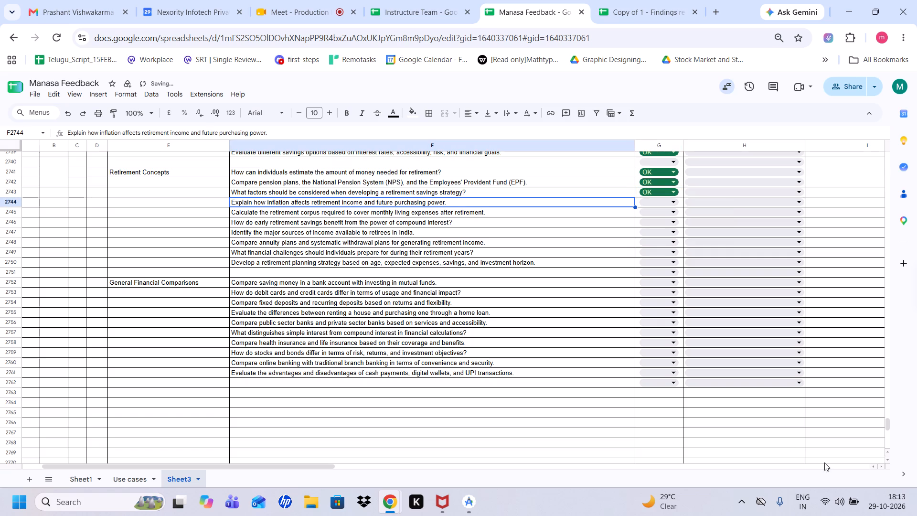
{"action": "left_click", "coordinate": [887, 461]}
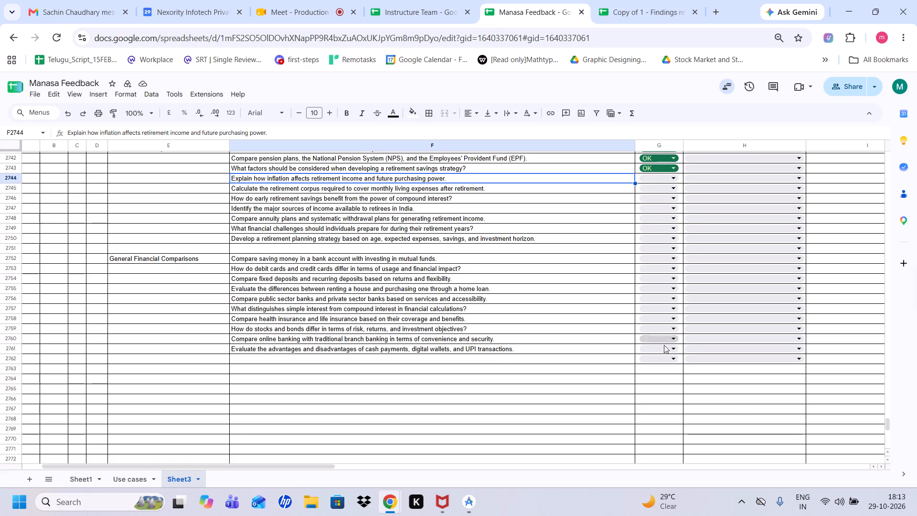
Switch to Gmail chat and open the unread direct message listed just below the Production Follow_up conversation.
{"action": "left_click", "coordinate": [84, 0]}
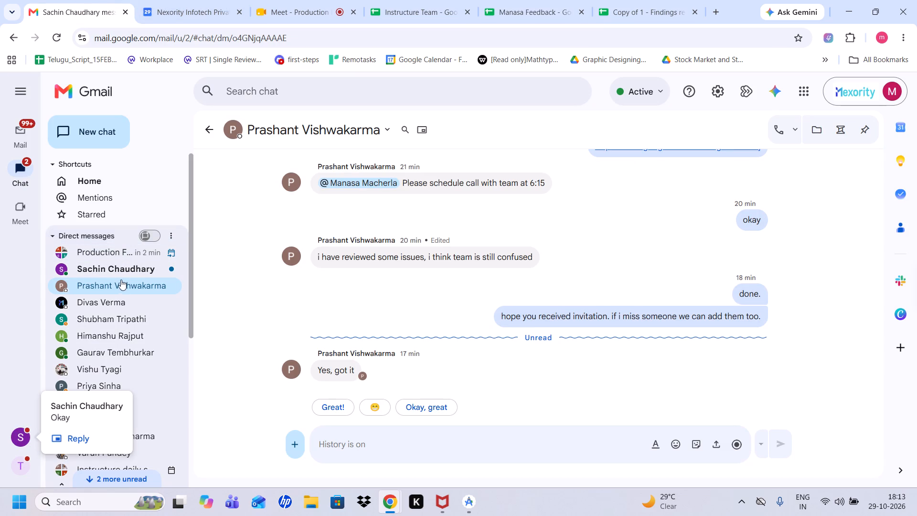
{"action": "left_click", "coordinate": [122, 272]}
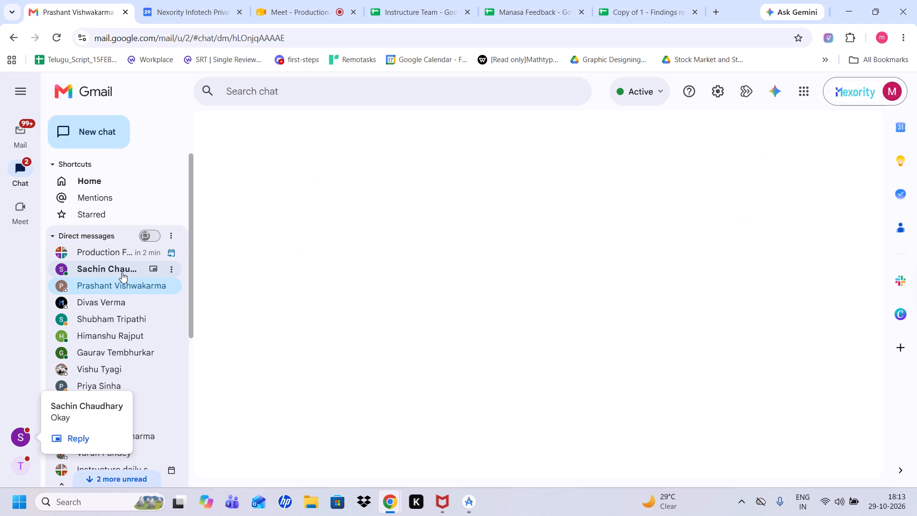